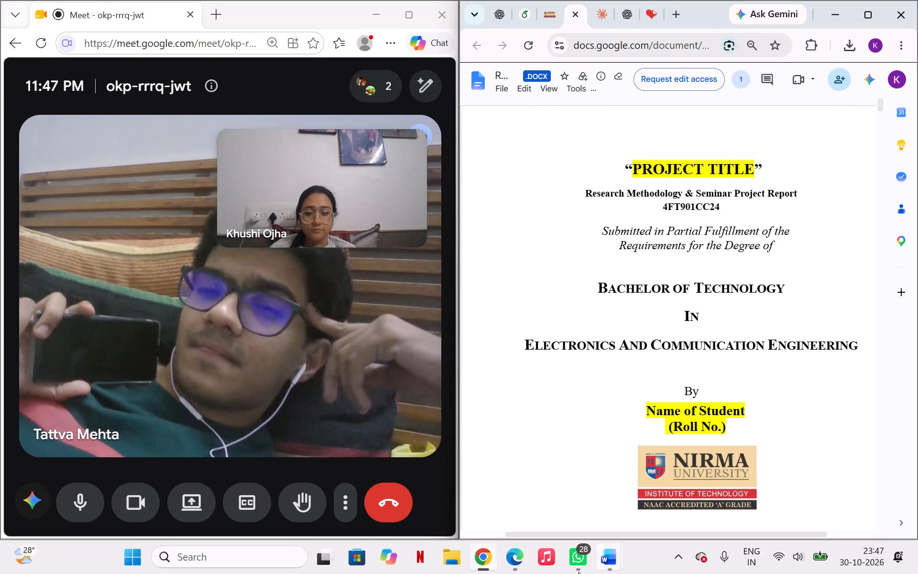
# Switch to the blank Document1 in Word and look through the list of recently opened files.
pyautogui.click(602, 558)
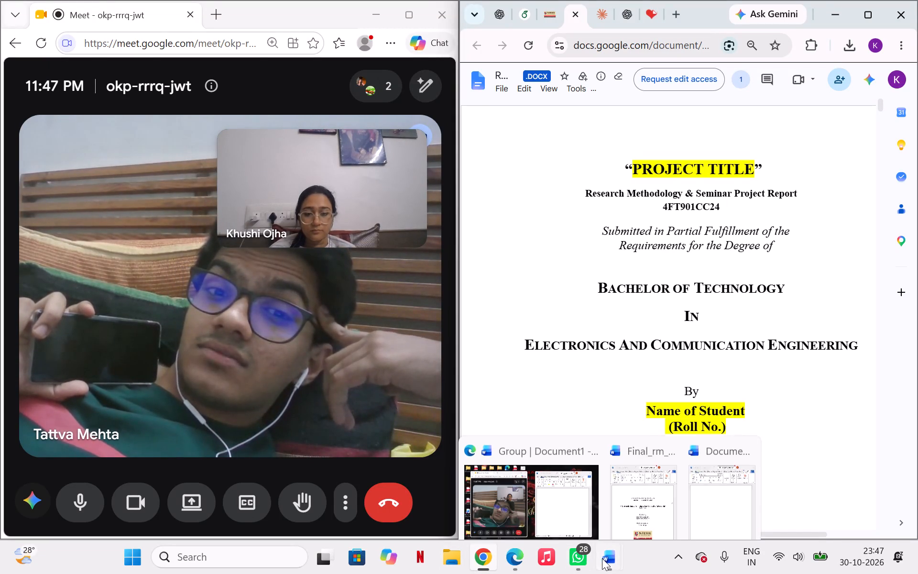
pyautogui.click(732, 464)
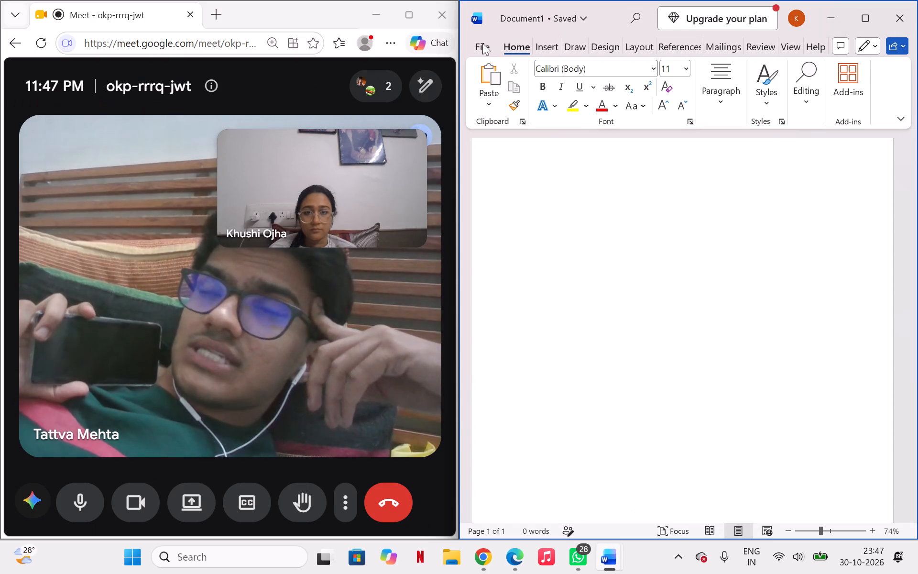
pyautogui.click(482, 45)
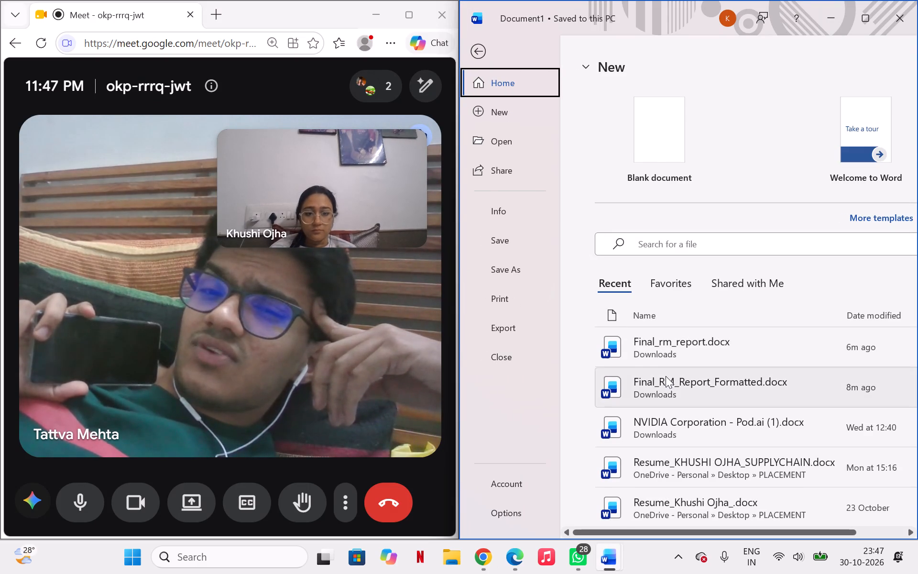
pyautogui.scroll(-1, 666, 376)
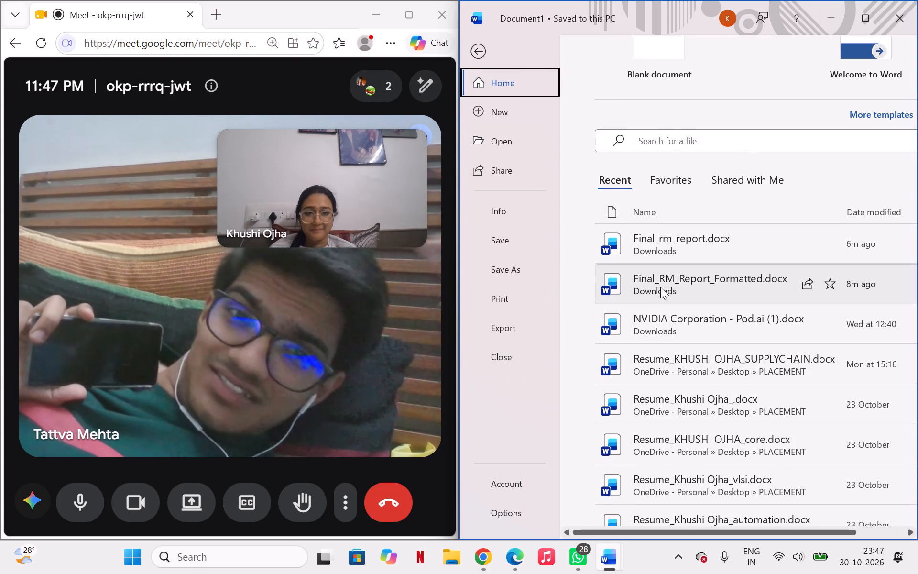
pyautogui.scroll(-1, 647, 403)
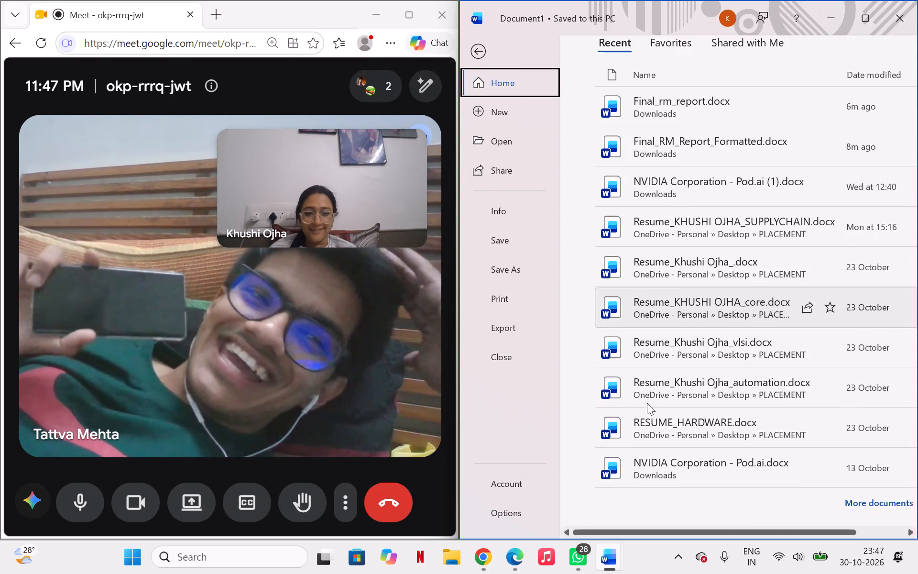
pyautogui.scroll(-1, 647, 403)
pyautogui.scroll(4, 647, 403)
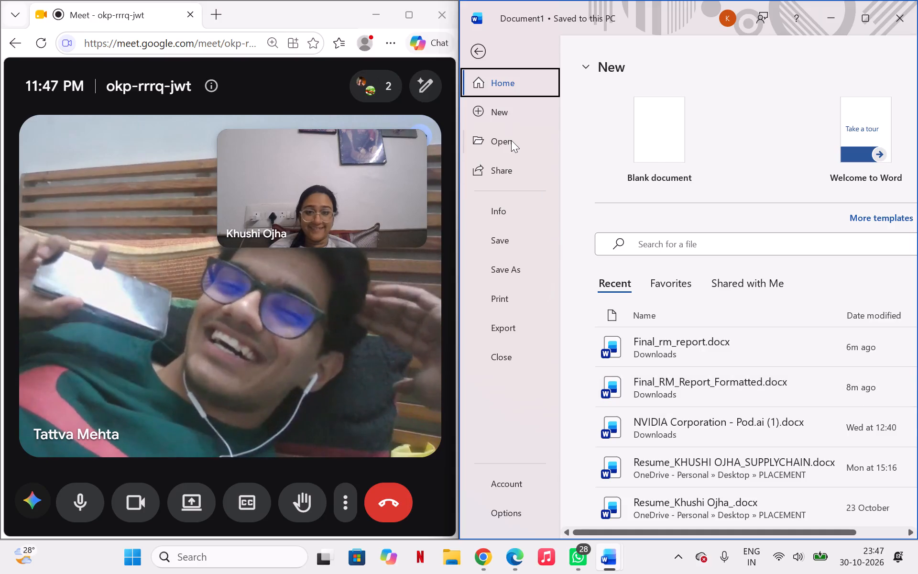
# Browse the folders and files stored on This PC for a document to open, then return to the blank document.
pyautogui.click(511, 140)
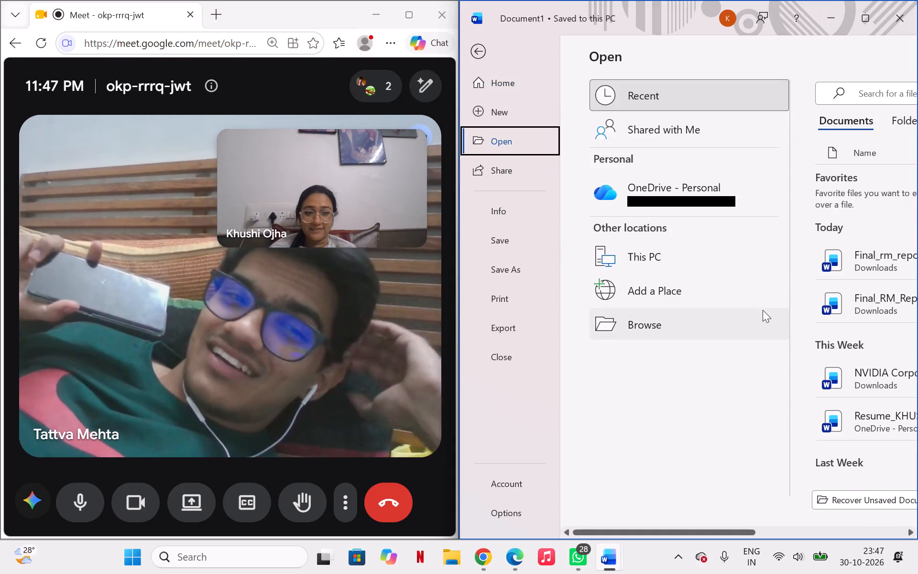
pyautogui.click(642, 251)
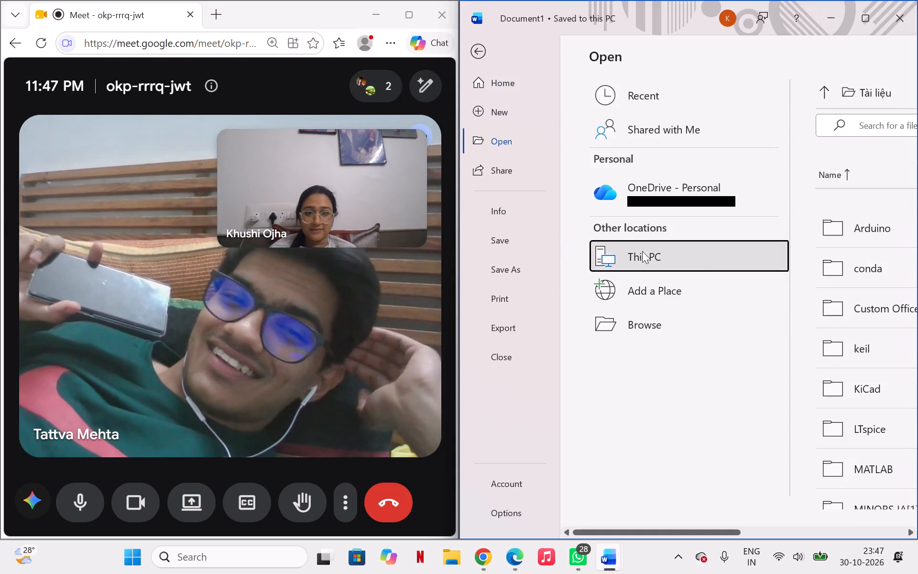
pyautogui.hscroll(-1, 775, 360)
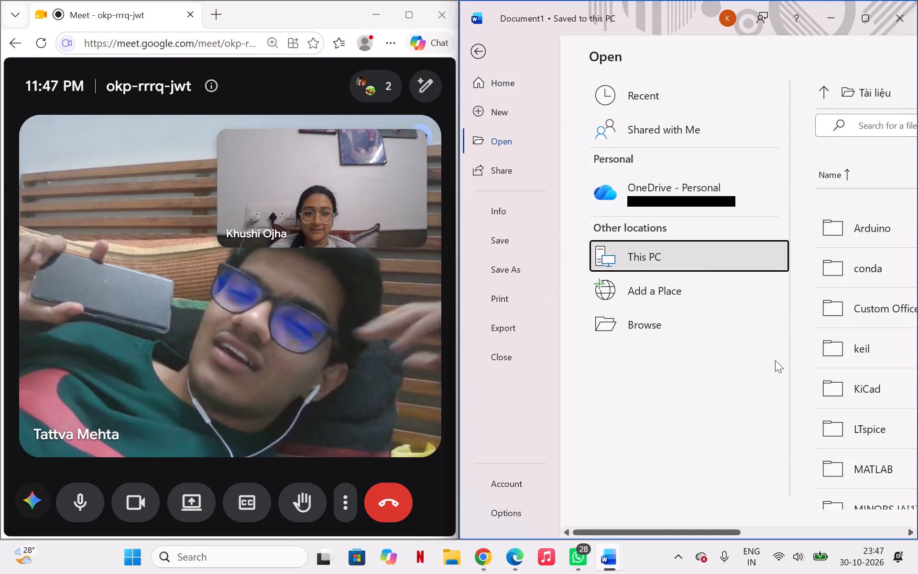
pyautogui.hscroll(-1, 775, 360)
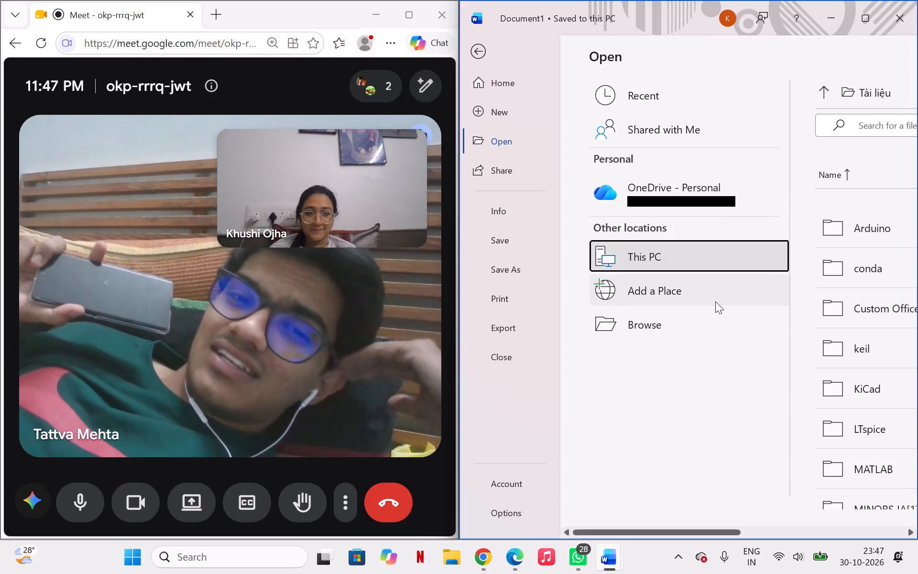
pyautogui.scroll(-3, 891, 474)
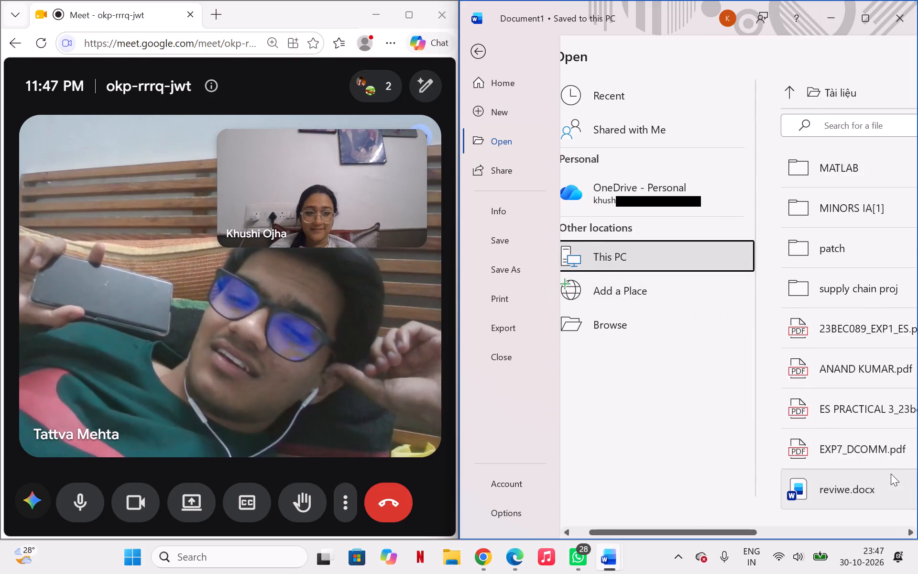
pyautogui.hscroll(2, 891, 474)
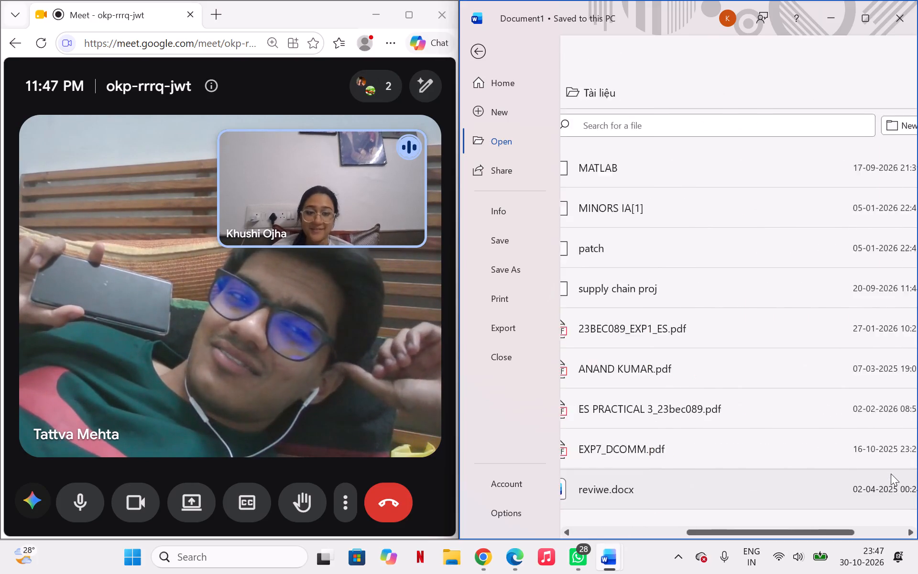
pyautogui.scroll(-4, 891, 474)
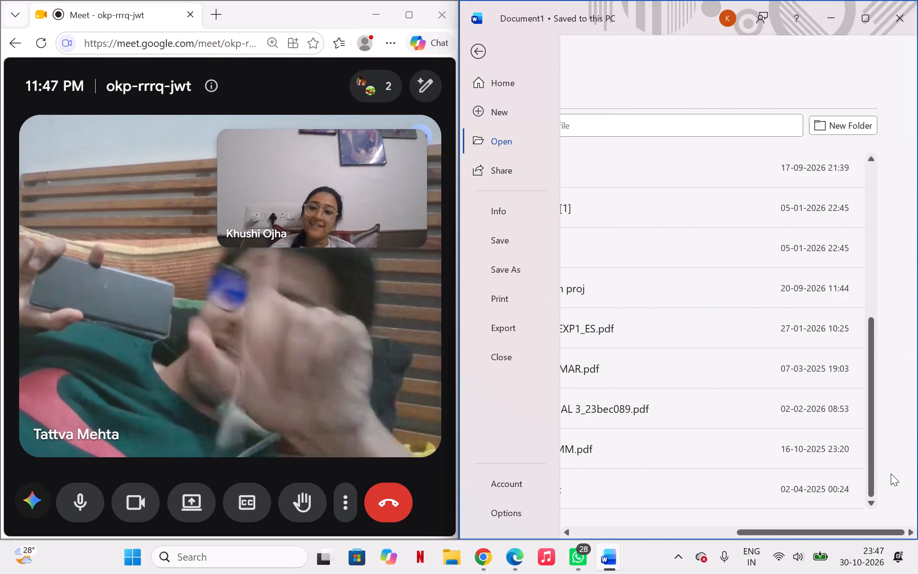
pyautogui.scroll(-3, 891, 474)
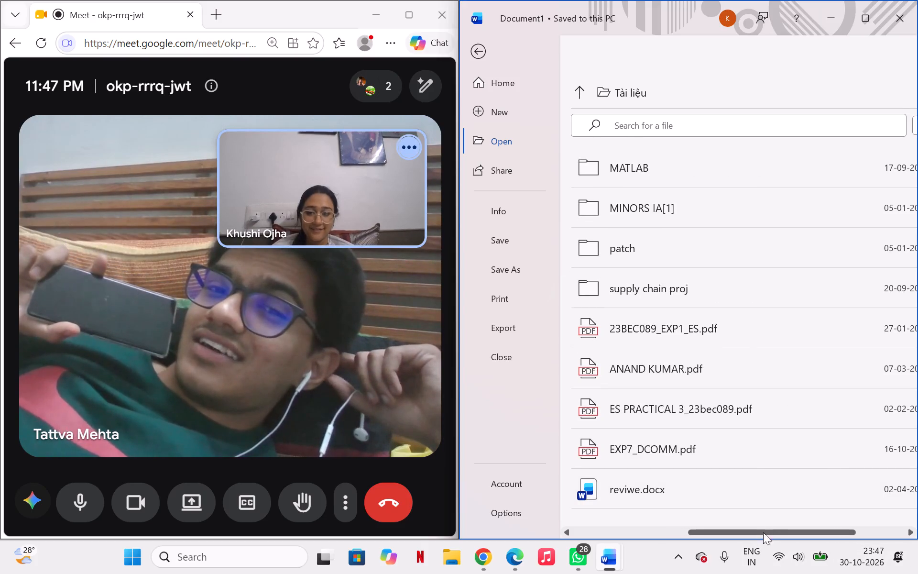
pyautogui.moveTo(760, 526); pyautogui.dragTo(601, 495)
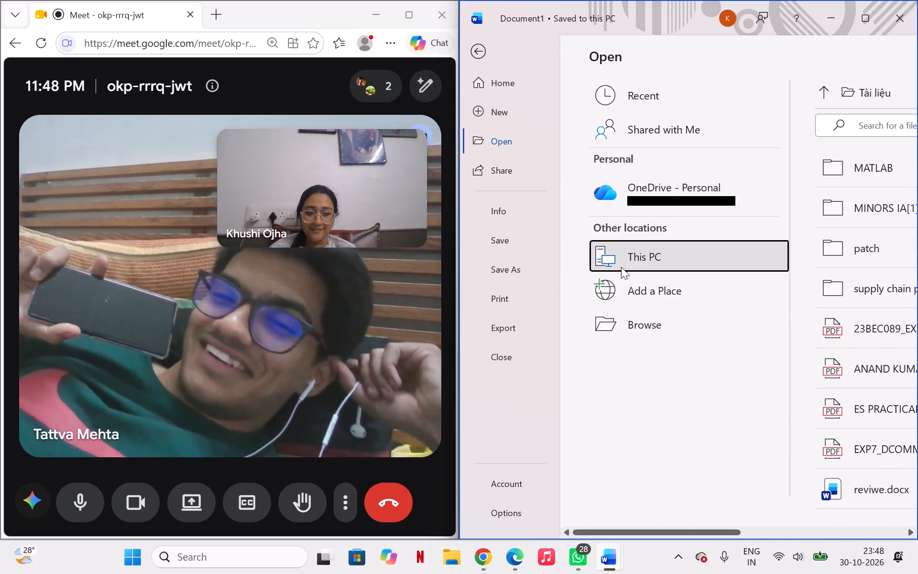
pyautogui.click(623, 249)
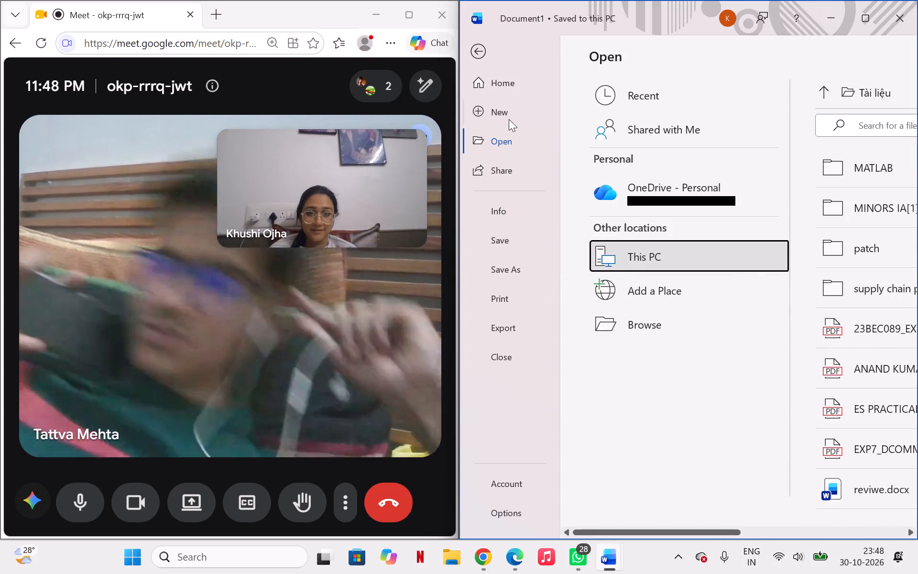
pyautogui.scroll(1, 684, 414)
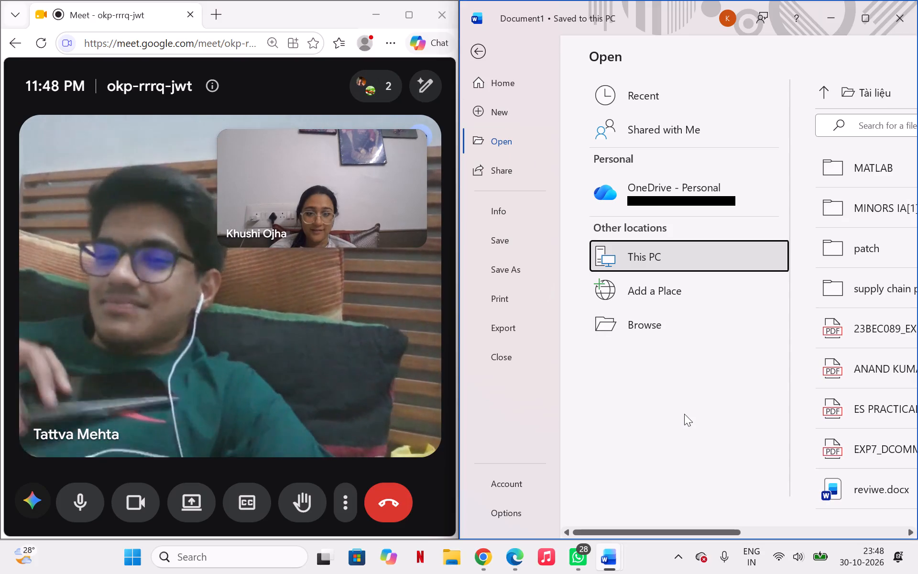
pyautogui.moveTo(699, 533); pyautogui.dragTo(785, 527)
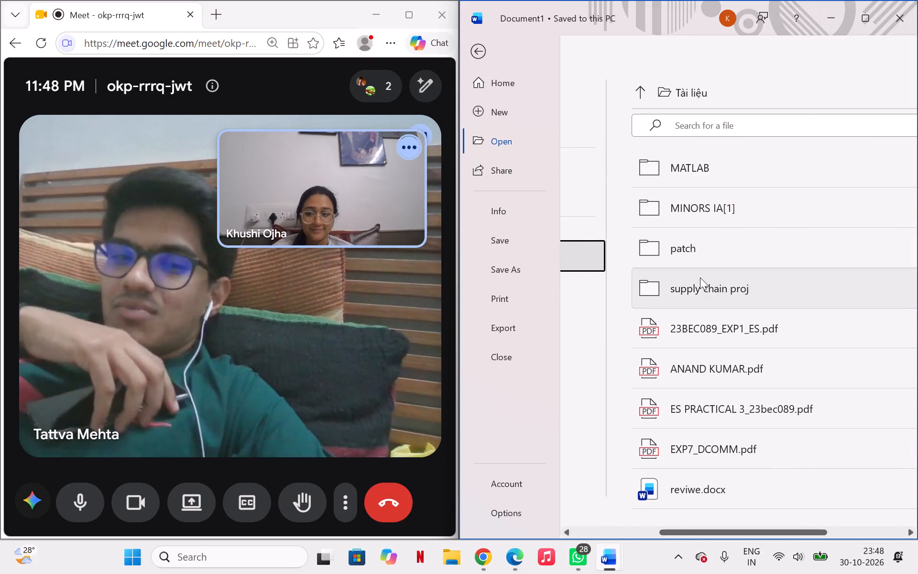
pyautogui.scroll(1, 643, 210)
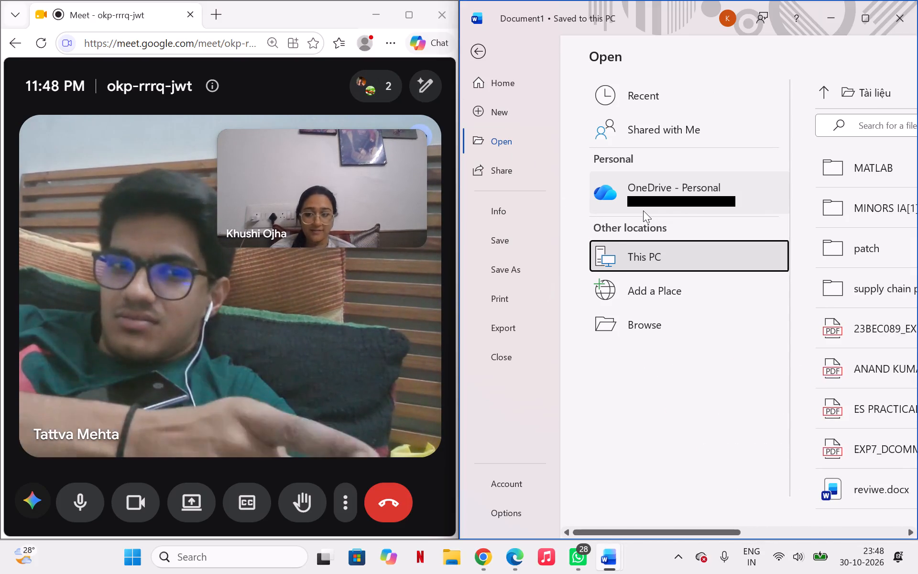
pyautogui.scroll(4, 643, 210)
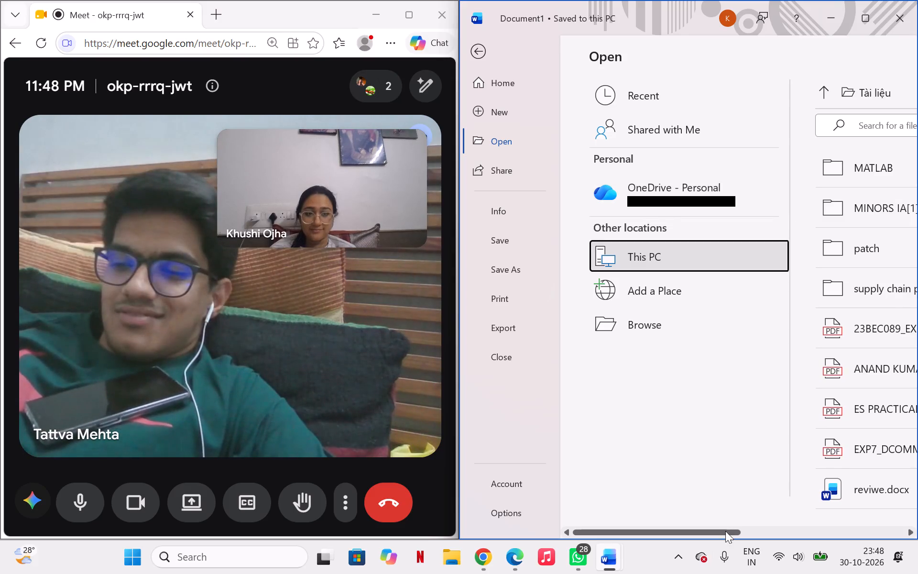
pyautogui.moveTo(689, 530); pyautogui.dragTo(776, 528)
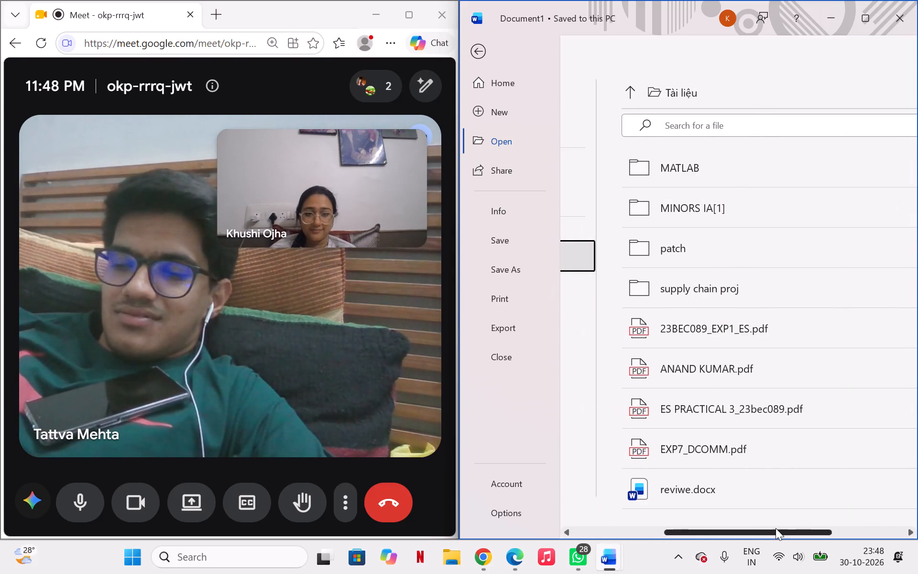
pyautogui.moveTo(776, 528); pyautogui.dragTo(775, 528)
pyautogui.scroll(1, 727, 270)
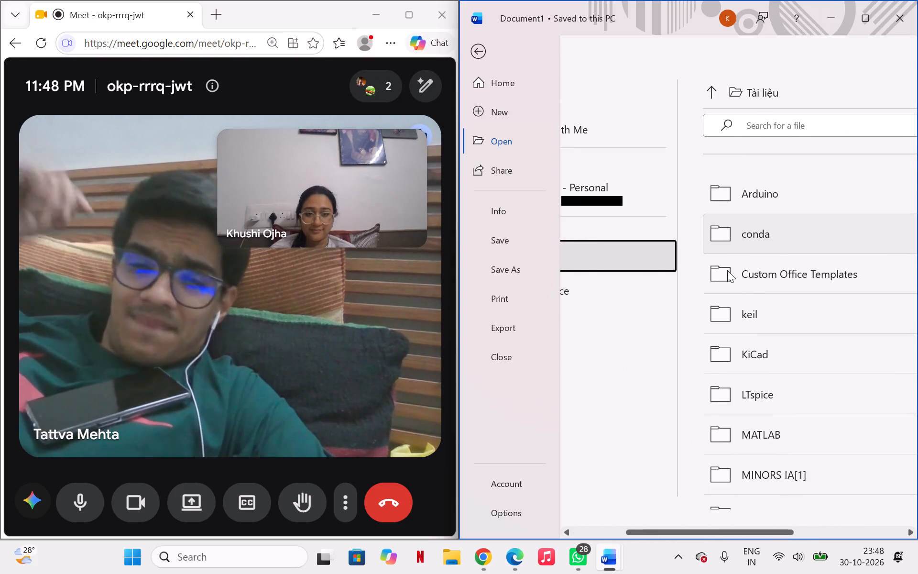
pyautogui.scroll(1, 727, 270)
pyautogui.scroll(-1, 727, 270)
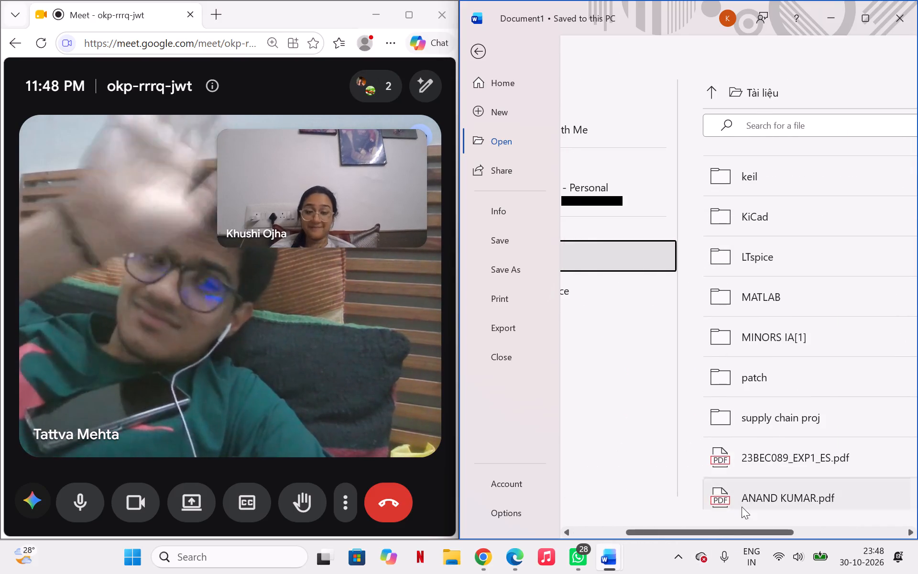
pyautogui.moveTo(715, 534); pyautogui.dragTo(741, 530)
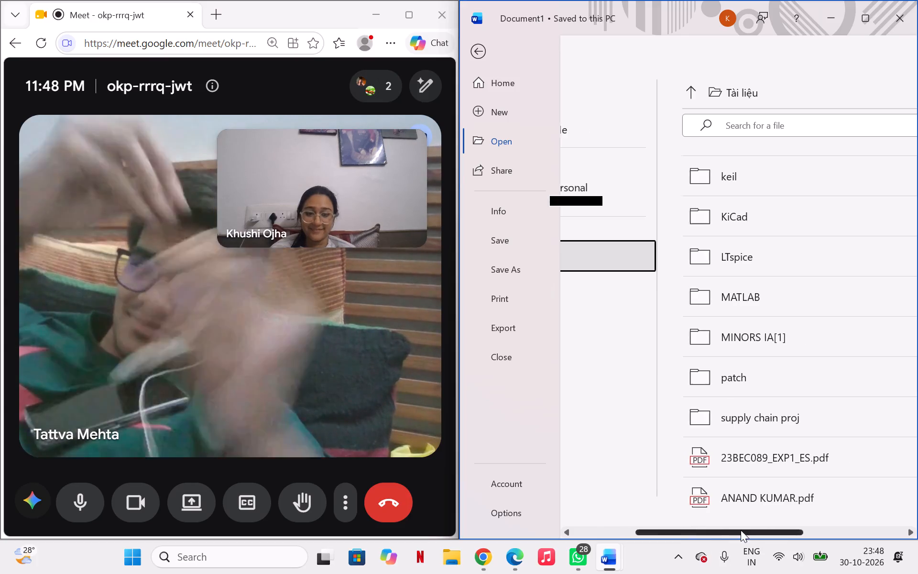
pyautogui.moveTo(741, 530); pyautogui.dragTo(761, 530)
pyautogui.scroll(-2, 711, 406)
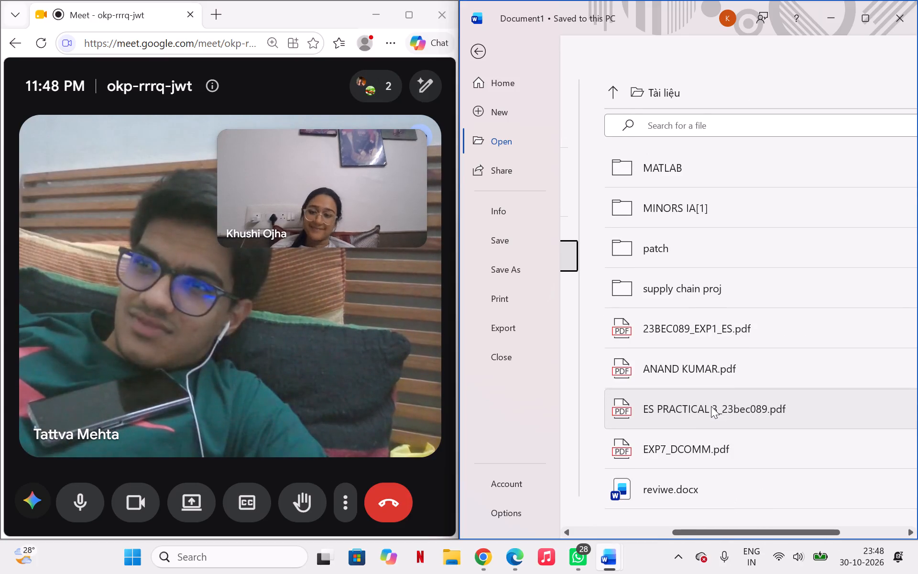
pyautogui.scroll(-1, 711, 406)
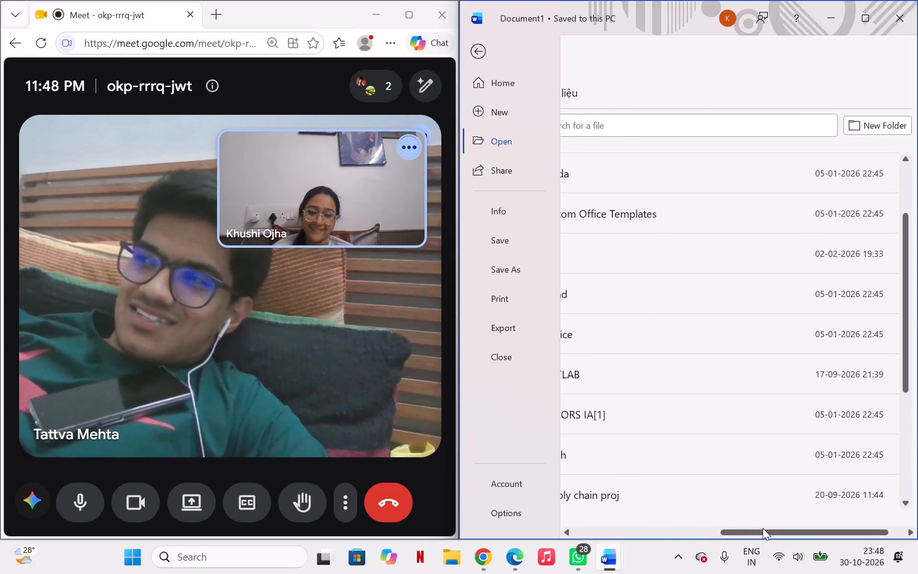
pyautogui.moveTo(764, 530); pyautogui.dragTo(673, 541)
pyautogui.scroll(-2, 759, 441)
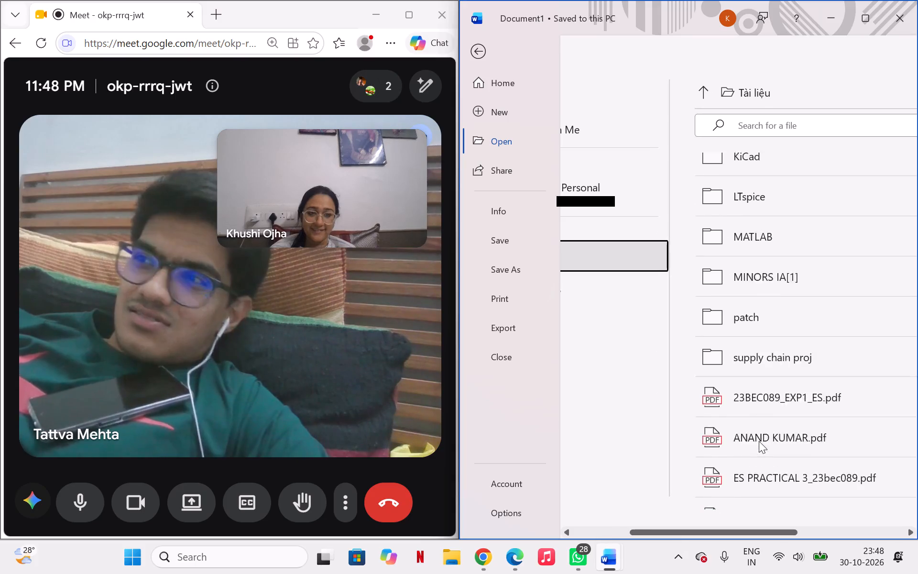
pyautogui.scroll(-2, 759, 441)
pyautogui.scroll(2, 759, 441)
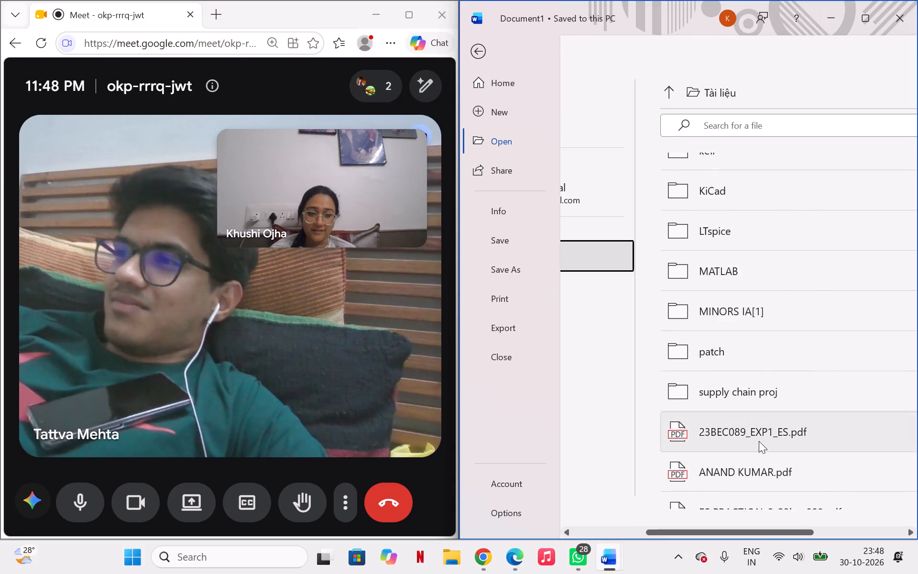
pyautogui.scroll(1, 759, 441)
pyautogui.moveTo(709, 531); pyautogui.dragTo(617, 525)
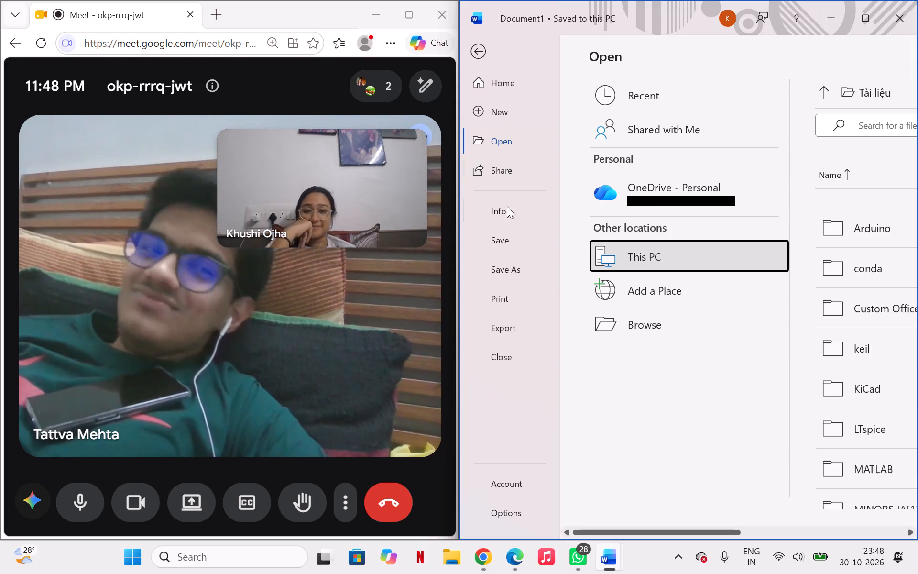
pyautogui.click(503, 146)
pyautogui.doubleClick(503, 146)
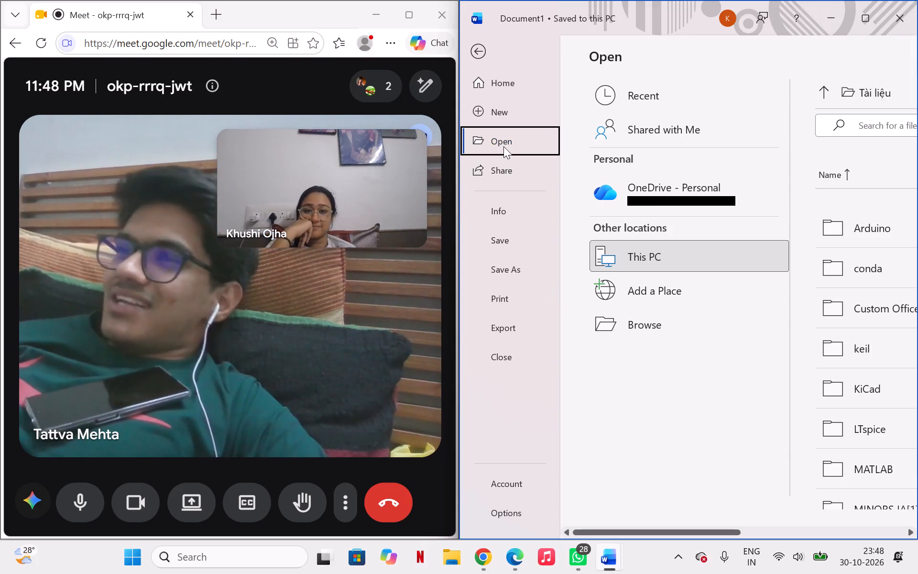
pyautogui.click(475, 46)
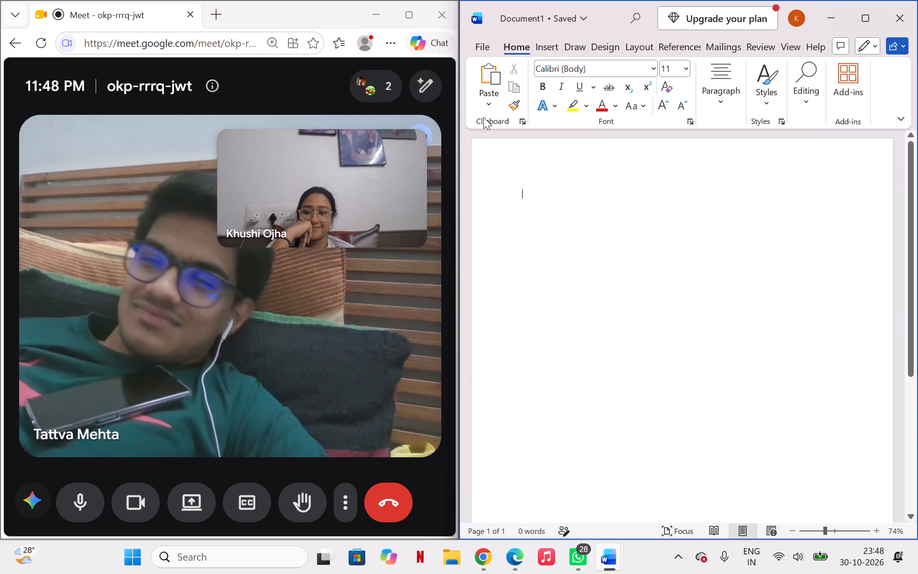
# Close the blank Document1 window.
pyautogui.click(901, 14)
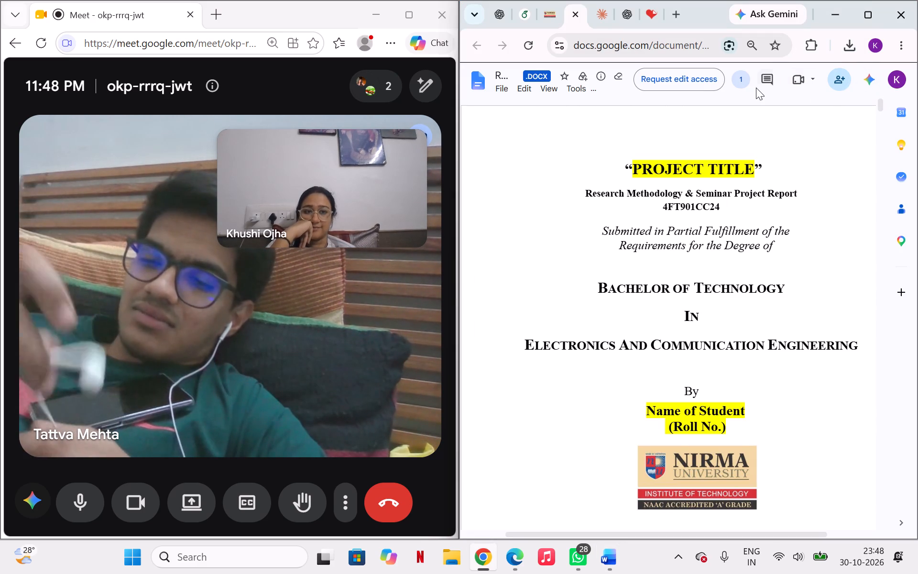
# Download the project report template from Google Docs as a .docx file.
pyautogui.click(500, 88)
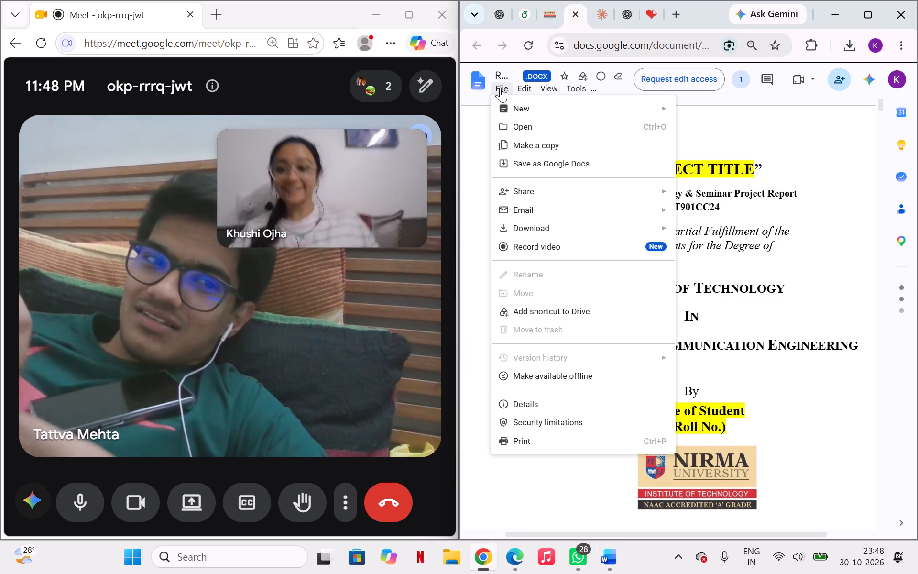
pyautogui.click(568, 222)
pyautogui.click(699, 233)
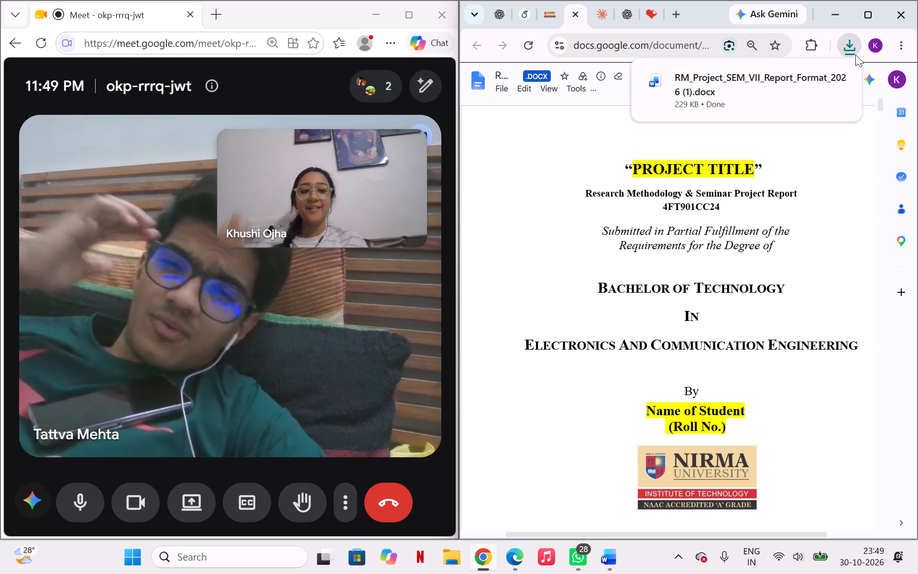
# Open the downloaded RM_Project_SEM_VII_Report_Format_2026 (1).docx in Word.
pyautogui.click(757, 112)
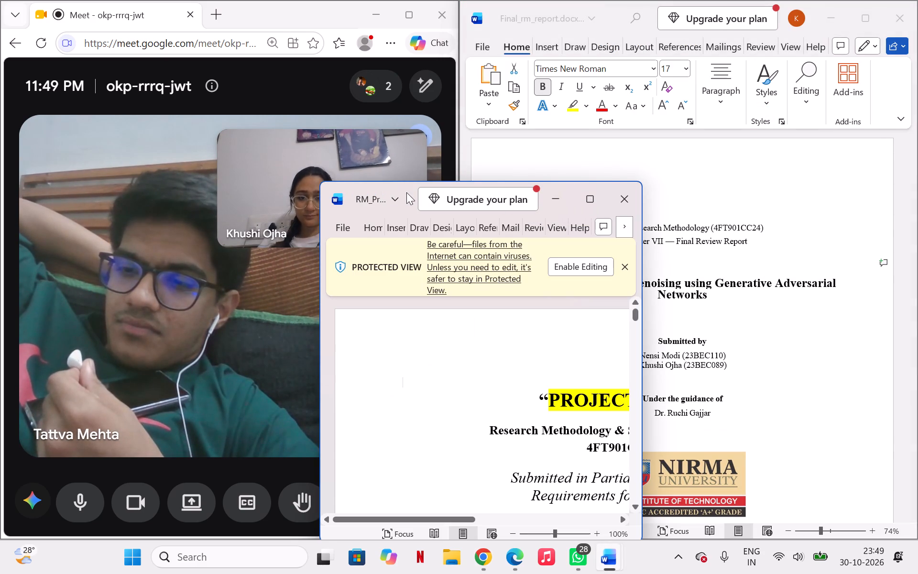
# Enable editing in the report template and snap its window to fill the half of the screen beside the Meet call.
pyautogui.moveTo(406, 192); pyautogui.dragTo(387, 49)
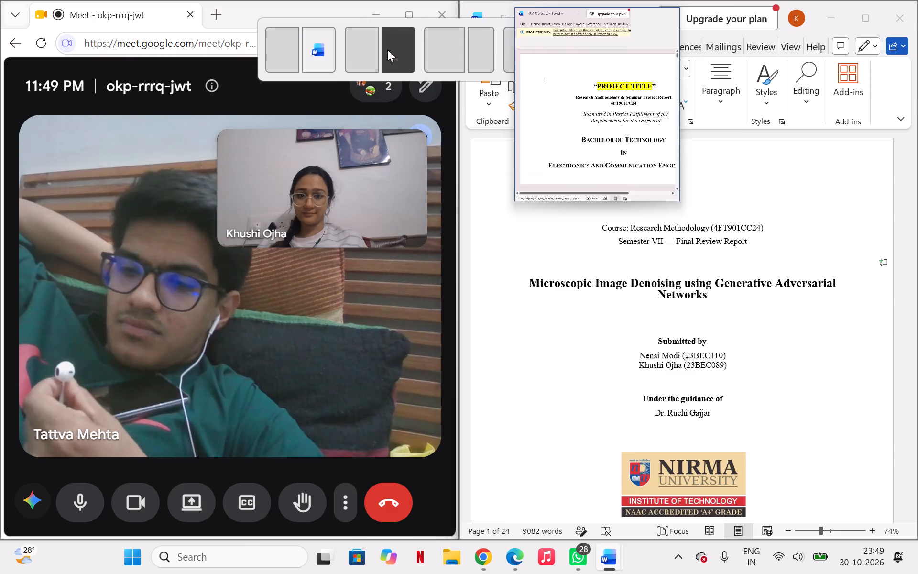
pyautogui.hscroll(-1, 855, 166)
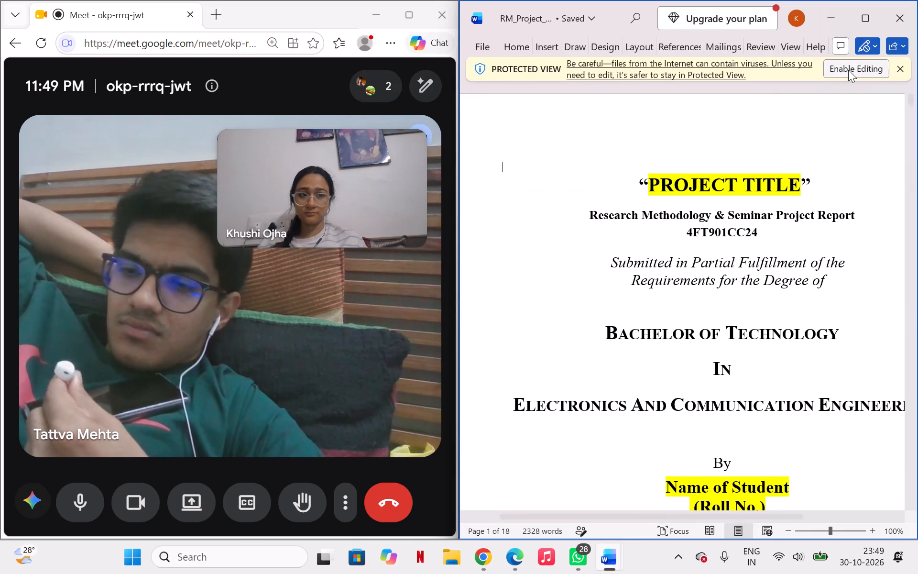
pyautogui.click(849, 71)
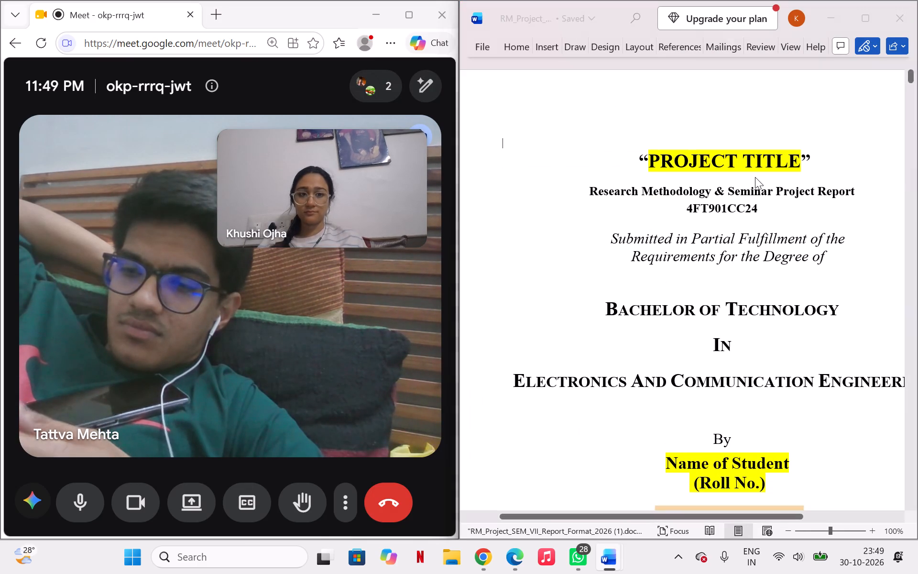
pyautogui.hscroll(-1, 755, 177)
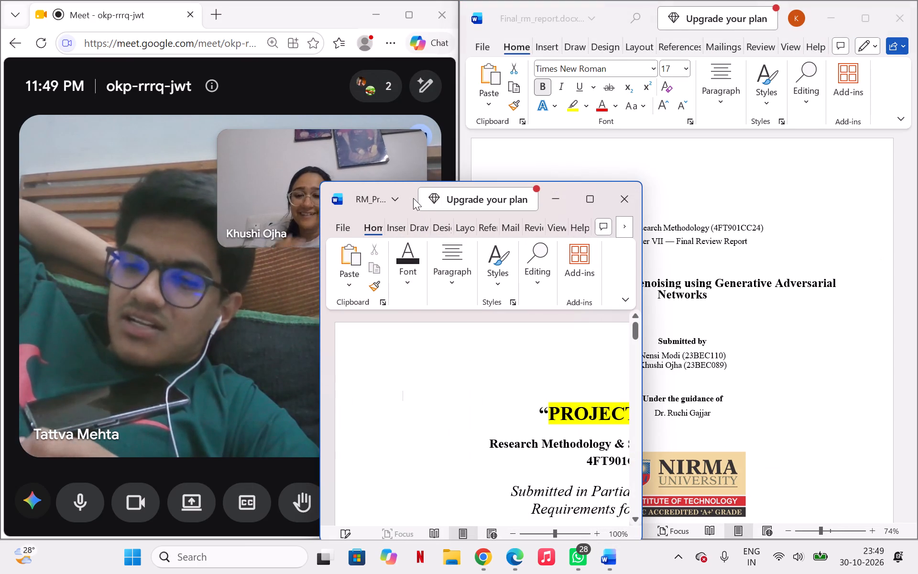
pyautogui.moveTo(413, 198); pyautogui.dragTo(392, 52)
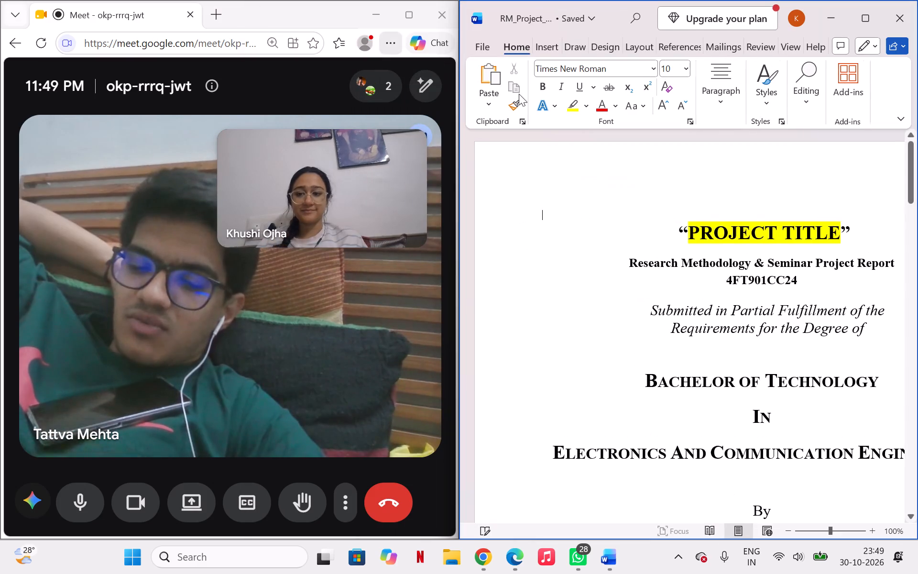
# Replace the PROJECT TITLE placeholder on the cover page with "Microscopic Image Denoising using GANS".
pyautogui.hscroll(-1, 823, 256)
pyautogui.doubleClick(708, 236)
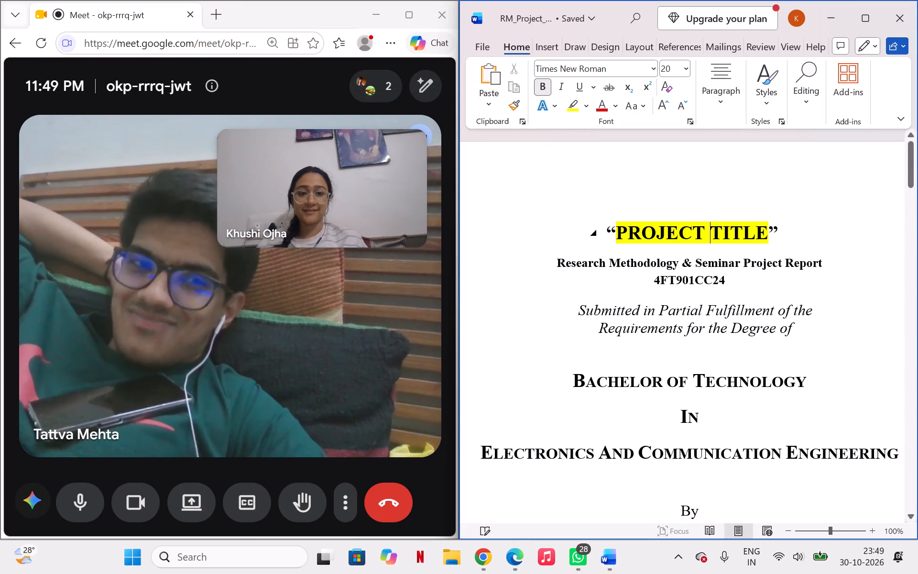
pyautogui.press('BackSpace')
pyautogui.press('BackSpace')
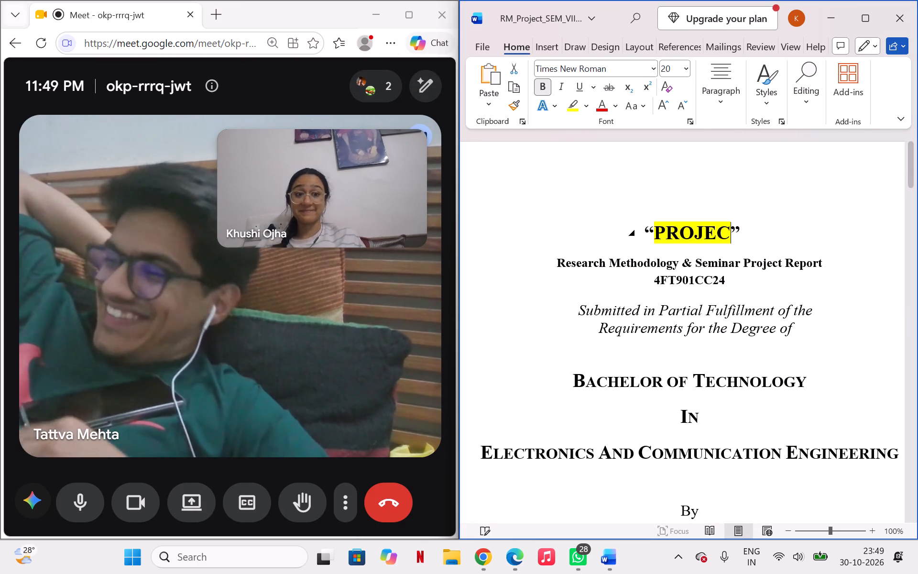
pyautogui.press('BackSpace')
pyautogui.press('BackSpace')
pyautogui.press('BackSpace')
pyautogui.press('BackSpace')
pyautogui.press('BackSpace')
pyautogui.press('BackSpace')
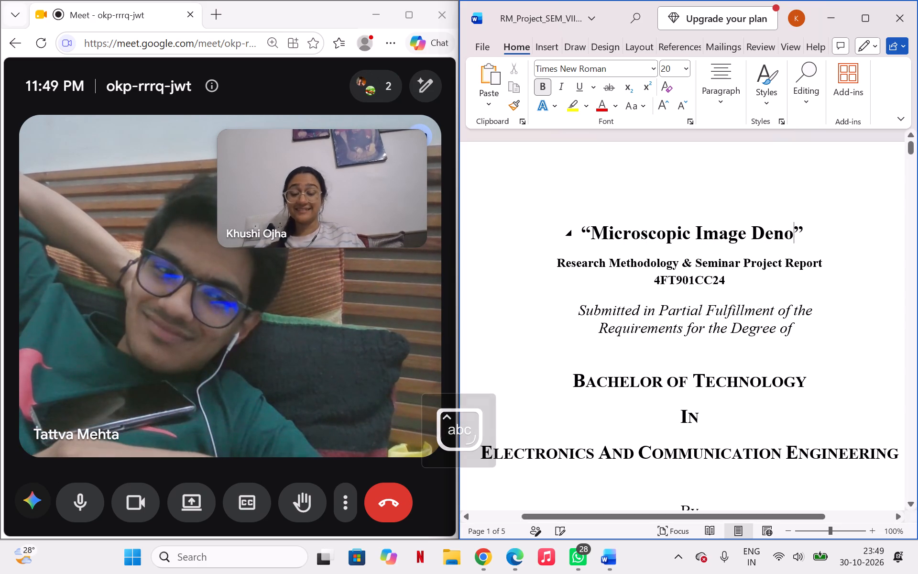
pyautogui.write('ising')
pyautogui.press('space')
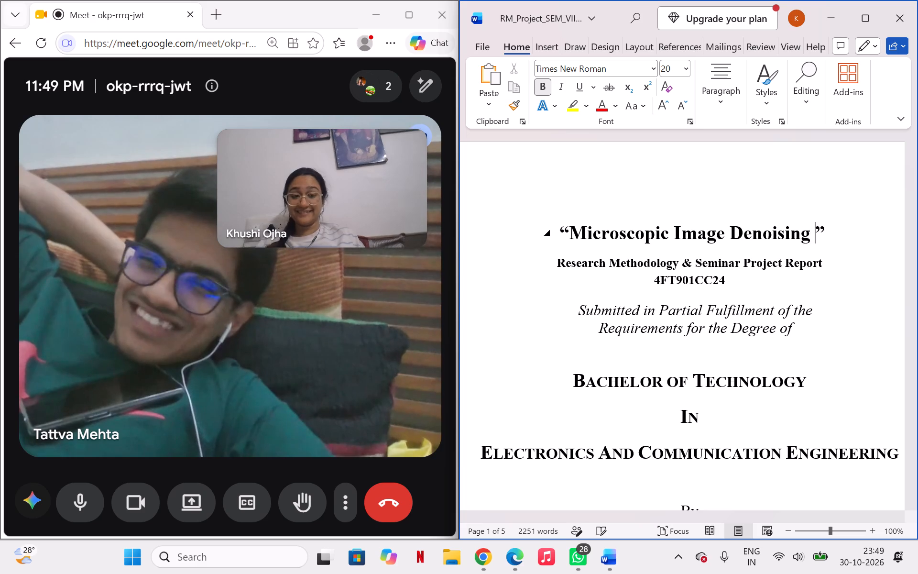
pyautogui.press('u')
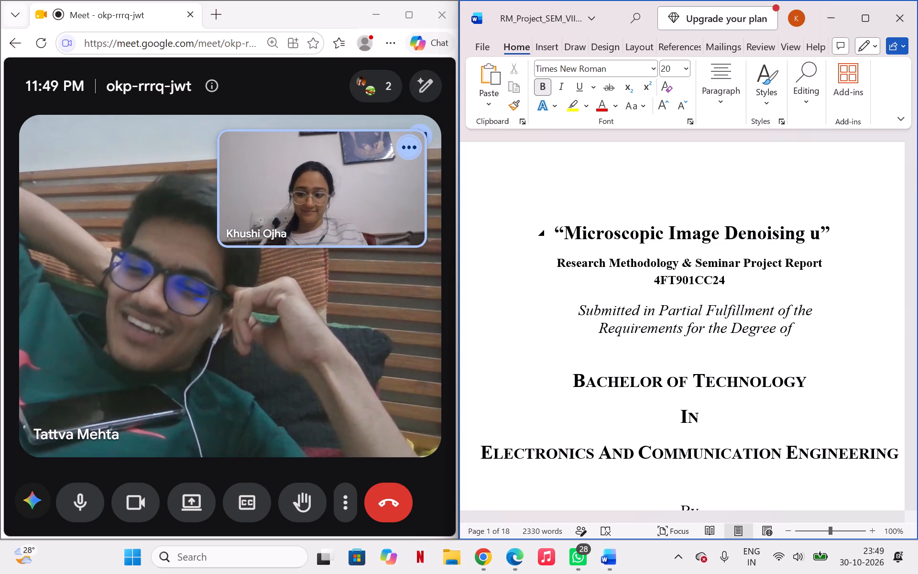
pyautogui.write('sin')
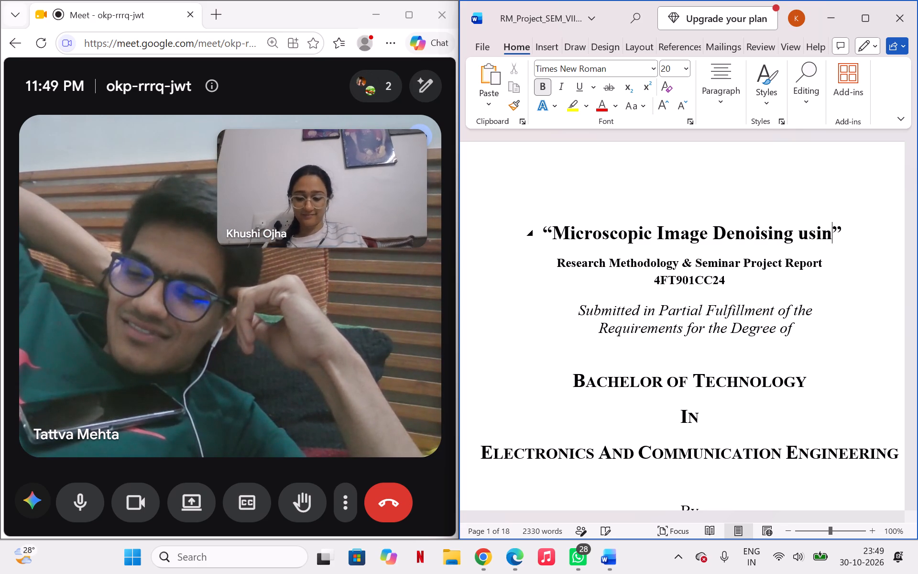
pyautogui.press('space')
pyautogui.press('BackSpace')
pyautogui.write('g')
pyautogui.press('space')
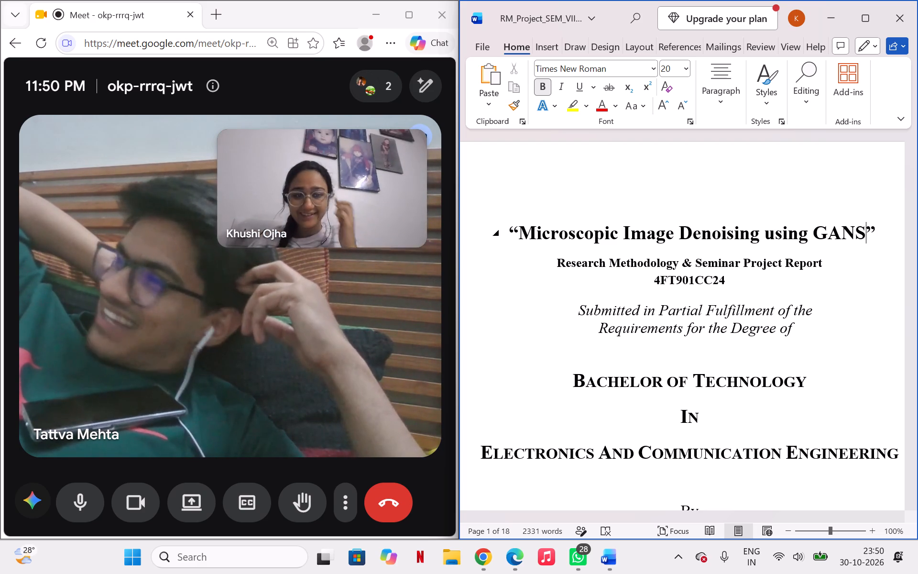
pyautogui.press('space')
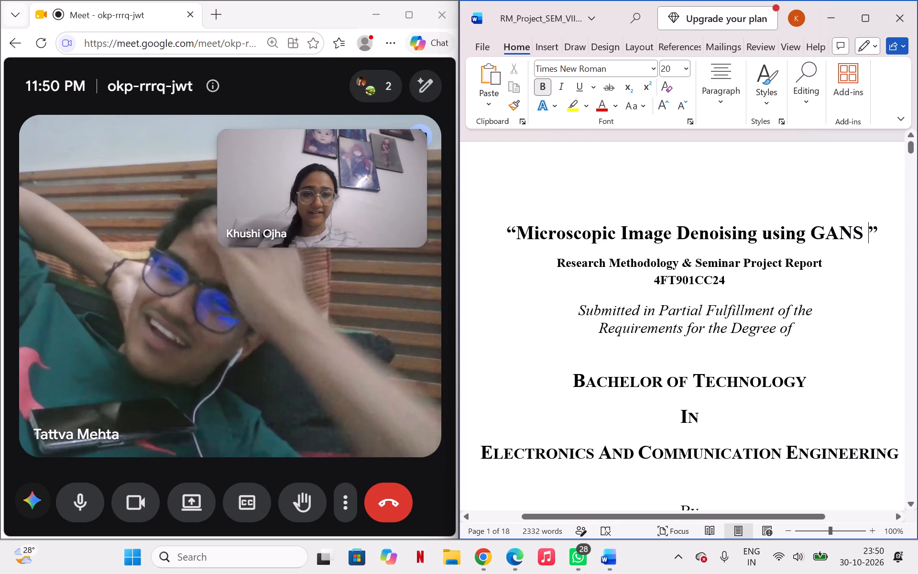
pyautogui.scroll(-1, 606, 261)
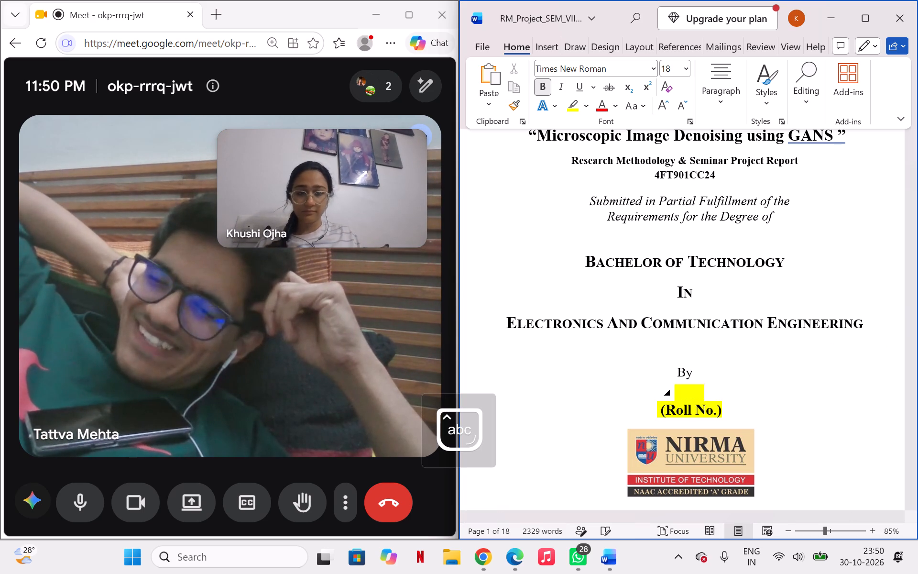
pyautogui.press('Tab')
pyautogui.press('k')
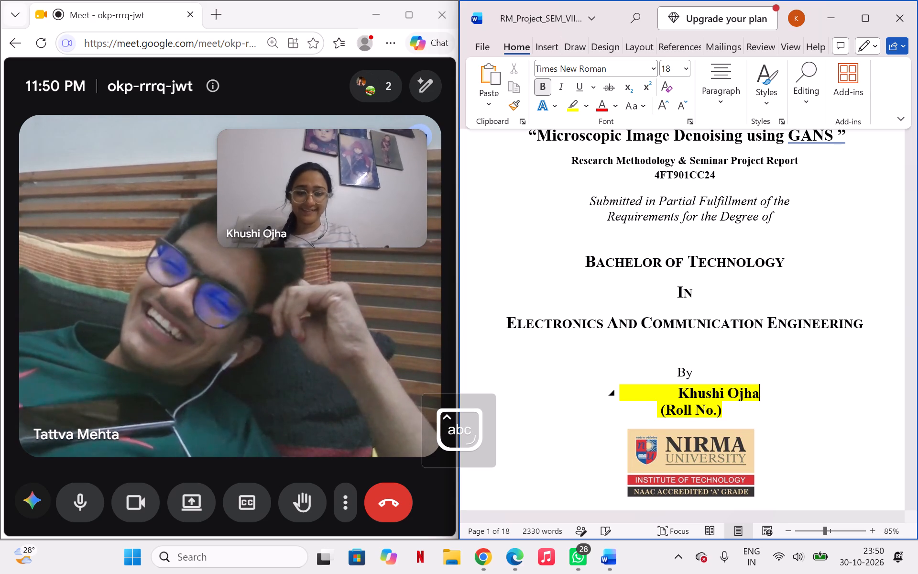
pyautogui.press('space')
pyautogui.write('-23')
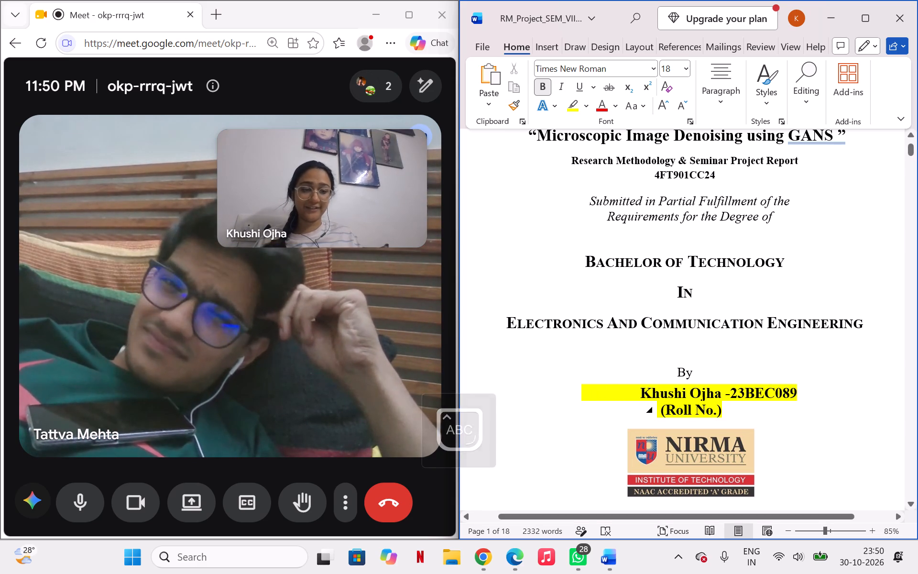
# Delete the (Roll No.) placeholder text below the first student's name.
pyautogui.moveTo(723, 415); pyautogui.dragTo(661, 408)
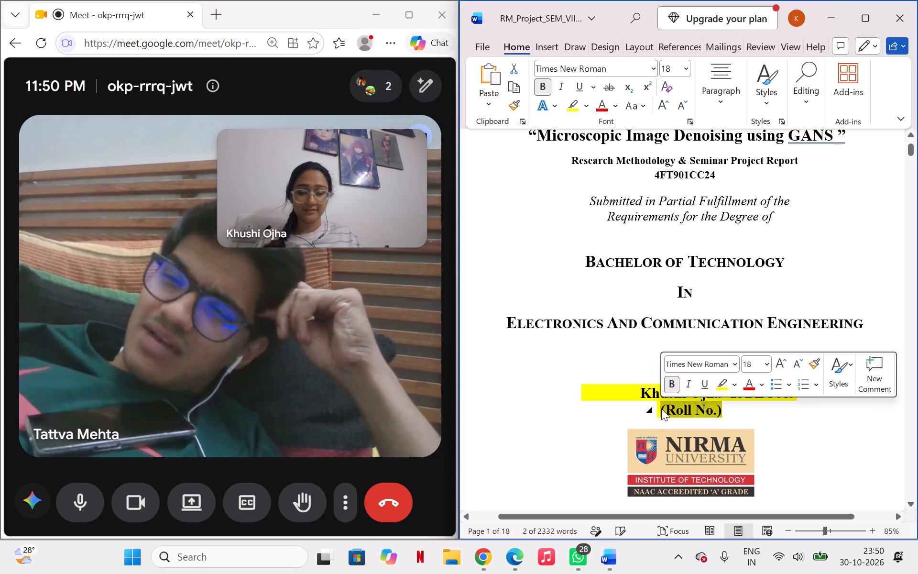
pyautogui.press('BackSpace')
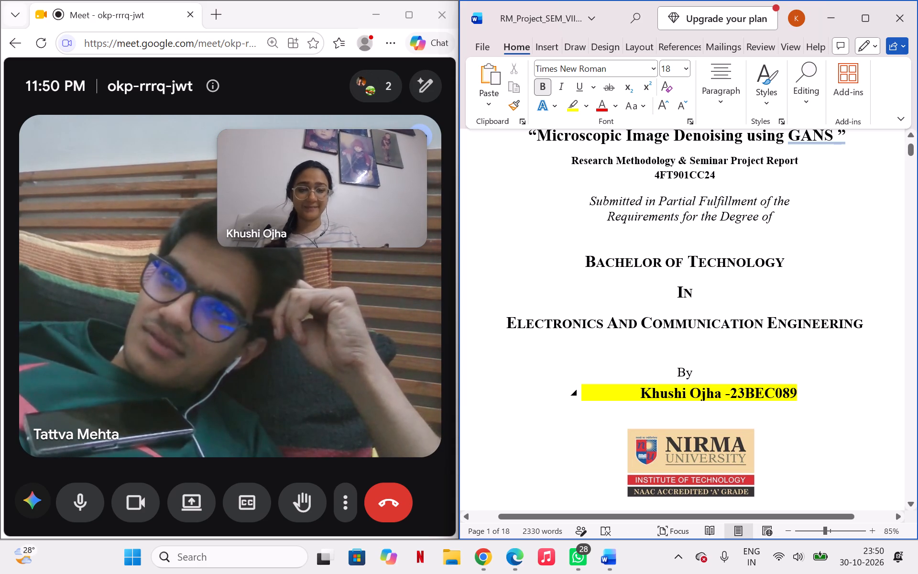
# Add a line below the first student's entry and indent it with tabs towards the middle of the page.
pyautogui.click(797, 393)
pyautogui.press('Return')
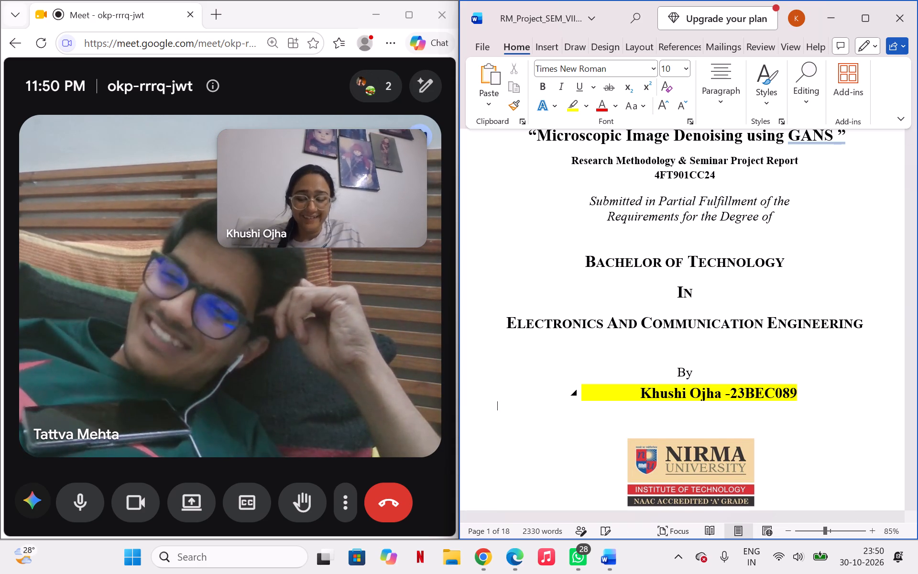
pyautogui.press('Tab')
pyautogui.press('Tab')
pyautogui.press('Tab')
pyautogui.press('Tab')
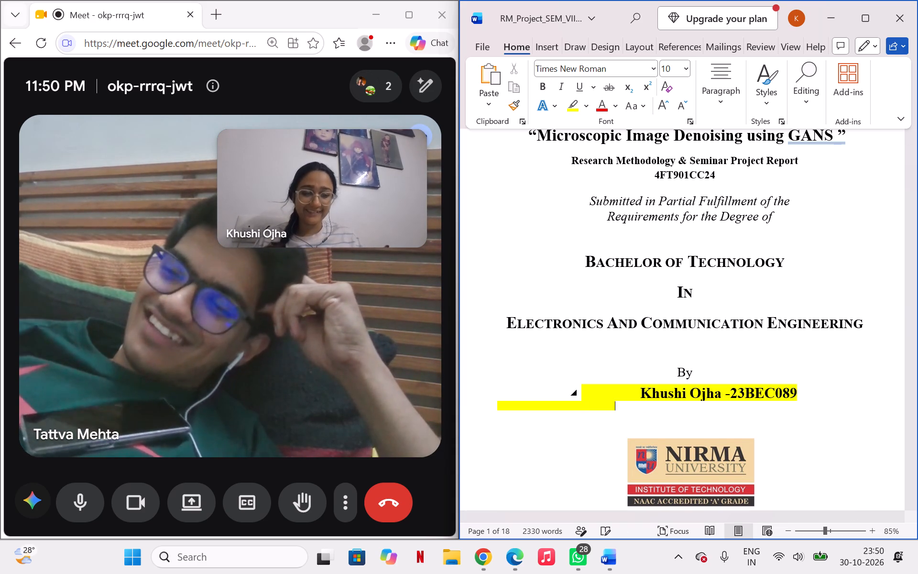
pyautogui.press('Tab')
pyautogui.press('Tab')
pyautogui.press('BackSpace')
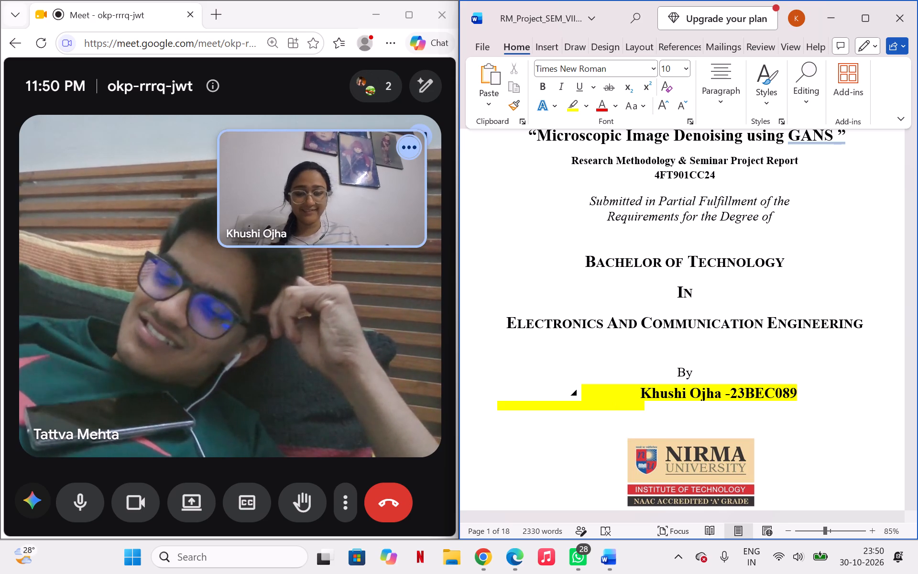
# Insert another tab-indented line directly below the first student's entry and enter the second student's name and roll number.
pyautogui.click(797, 400)
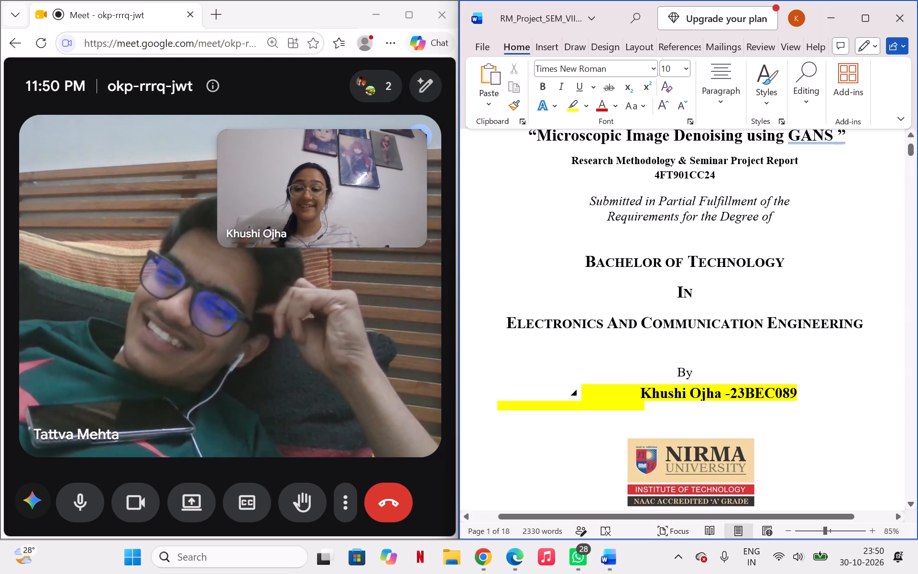
pyautogui.press('Return')
pyautogui.press('Tab')
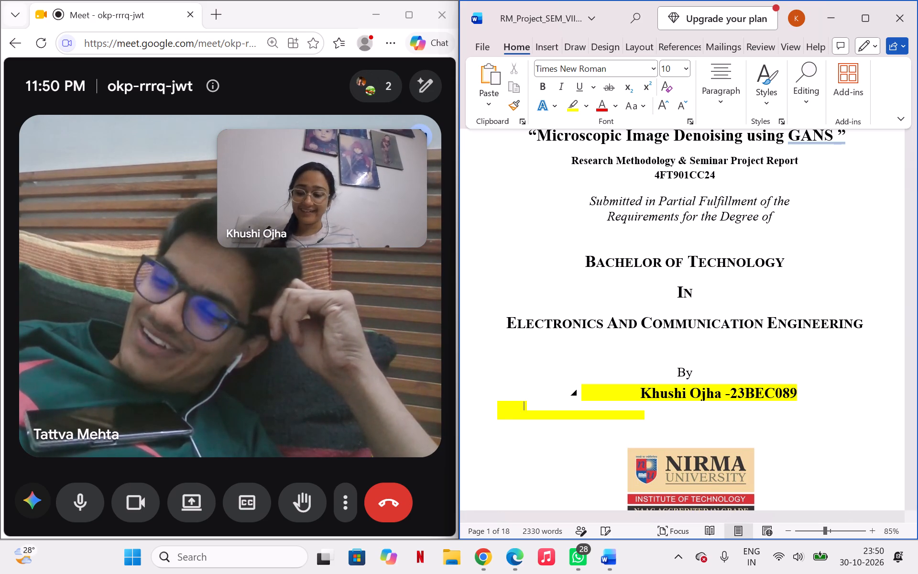
pyautogui.press('Tab')
pyautogui.press('Tab')
pyautogui.press('Tab')
pyautogui.press('Tab')
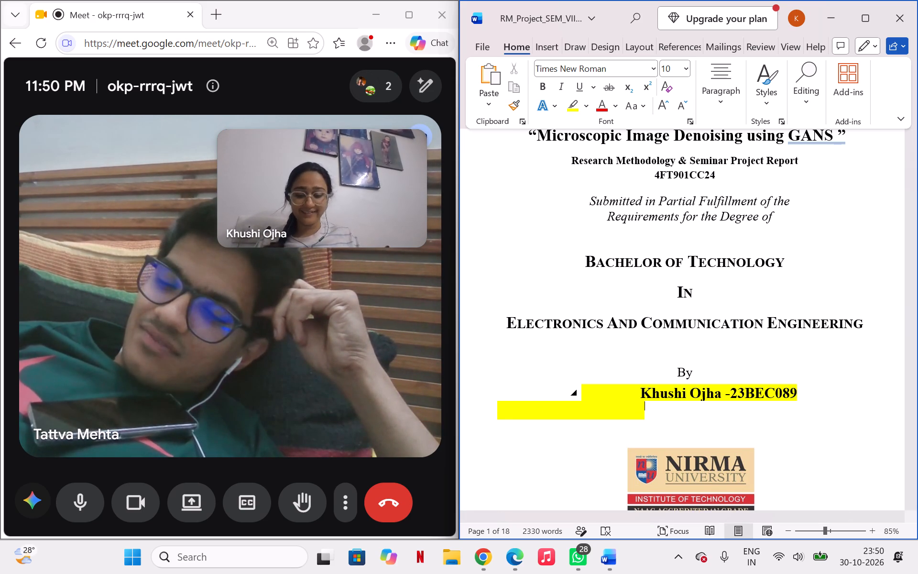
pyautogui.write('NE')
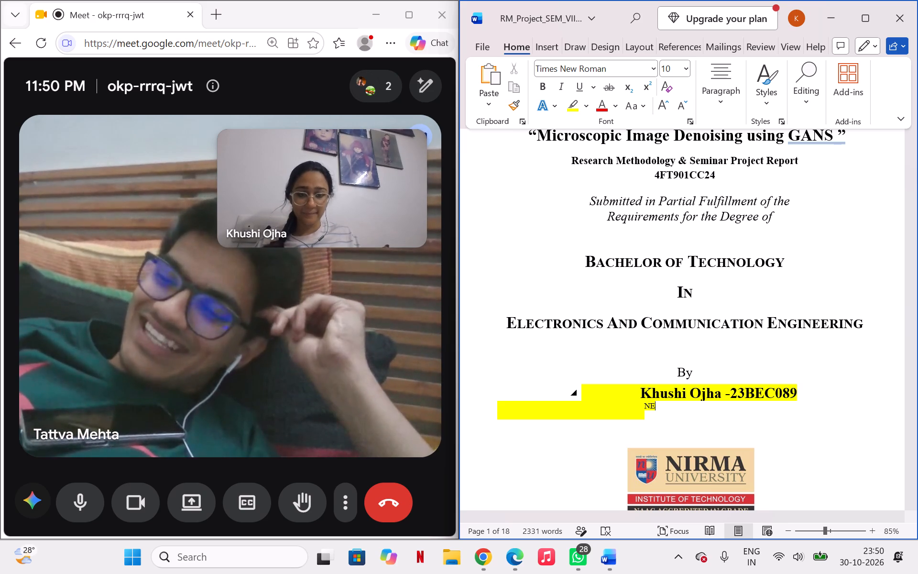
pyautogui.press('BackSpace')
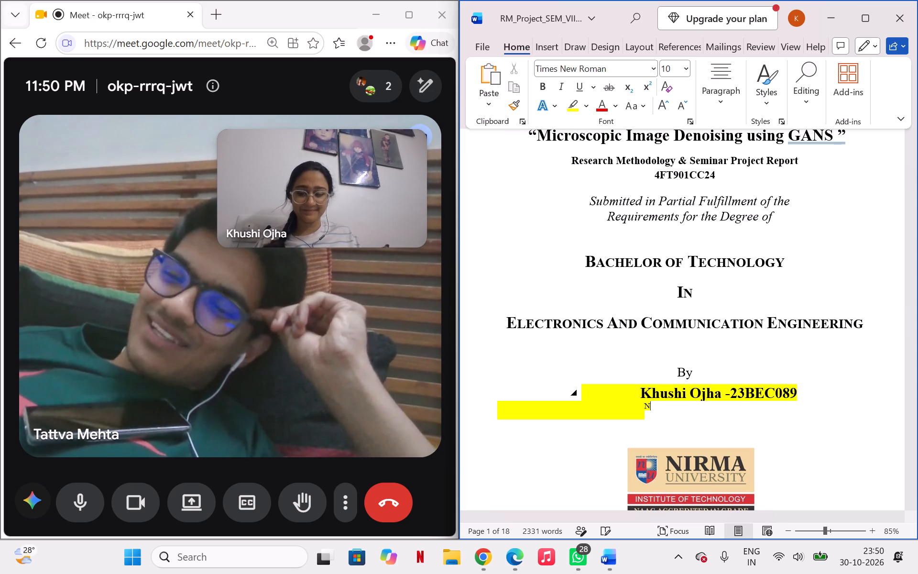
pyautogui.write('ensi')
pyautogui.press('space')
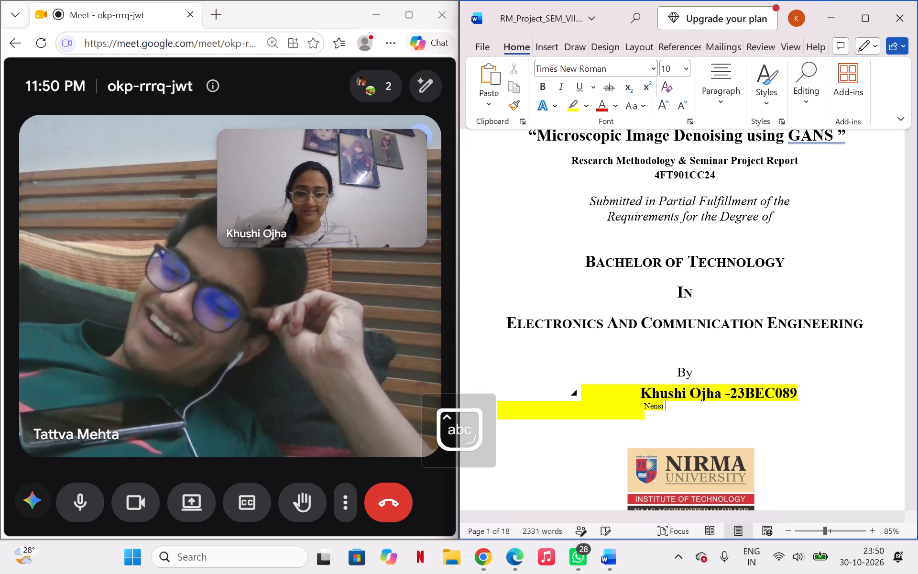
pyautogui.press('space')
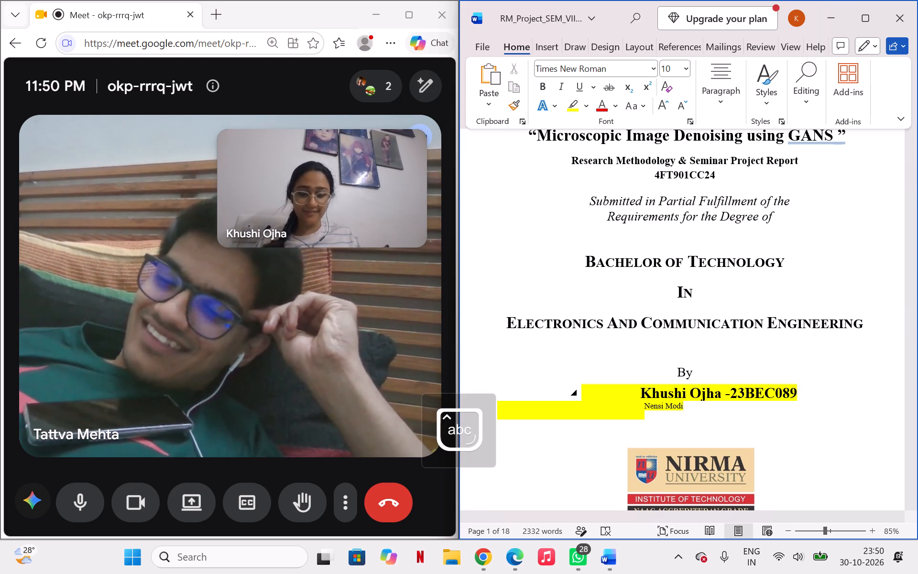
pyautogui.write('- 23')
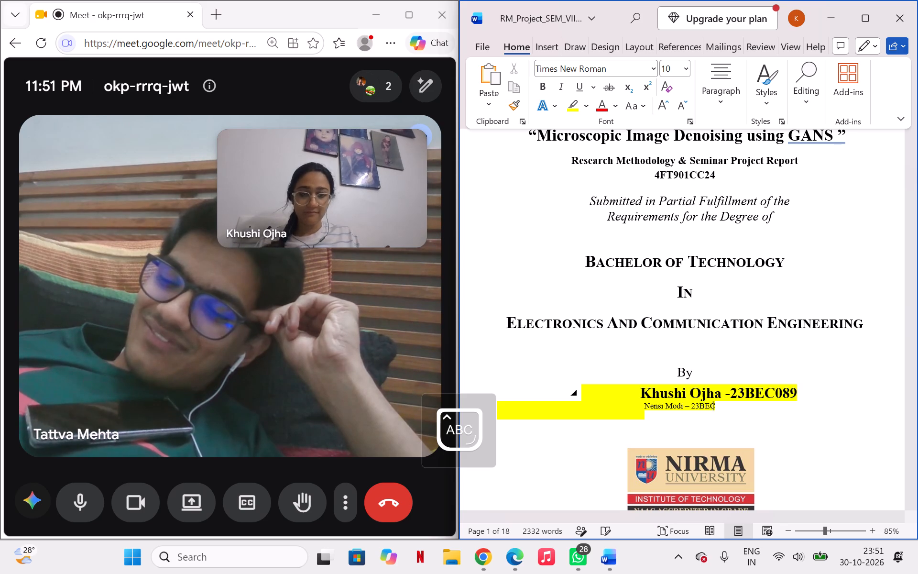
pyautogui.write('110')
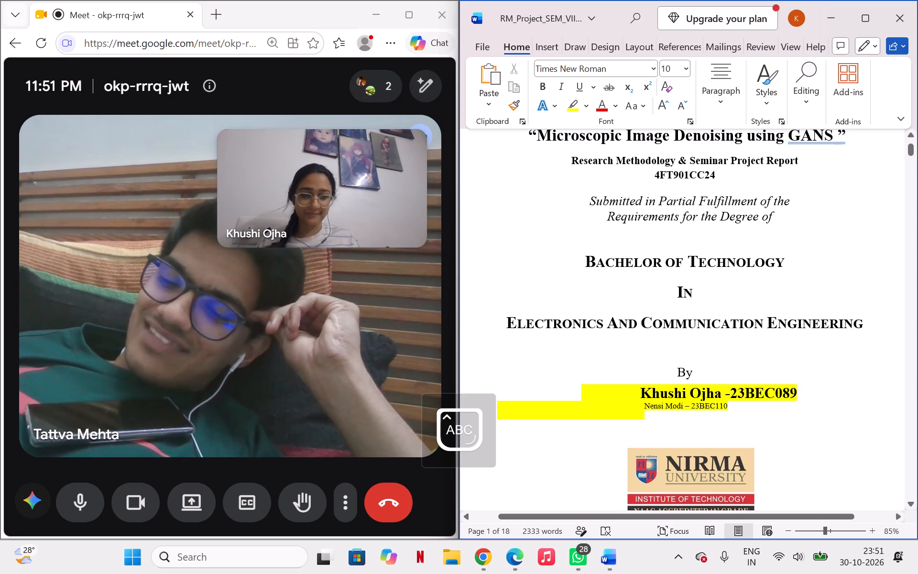
# Remove the yellow highlight from the student entries and their indents on the cover page.
pyautogui.moveTo(749, 415); pyautogui.dragTo(590, 386)
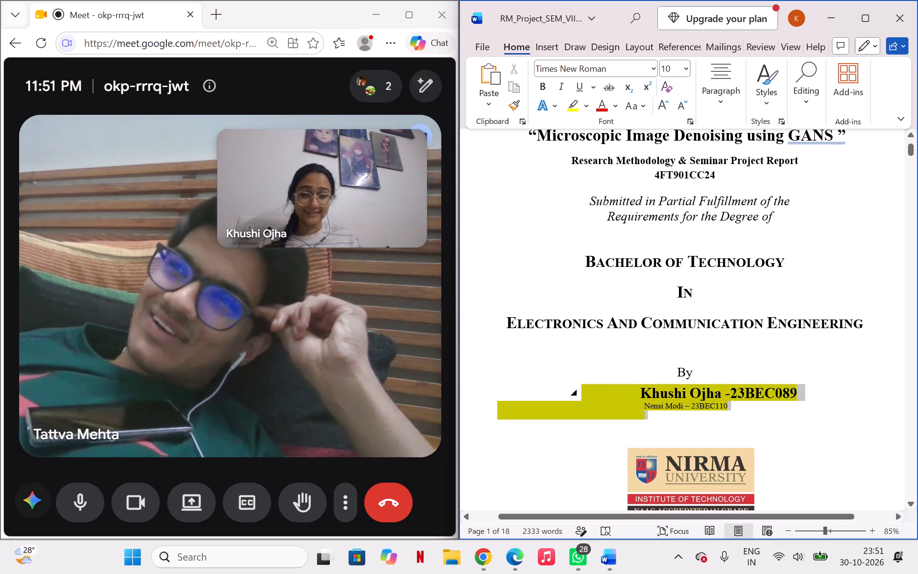
pyautogui.moveTo(590, 386); pyautogui.dragTo(634, 410)
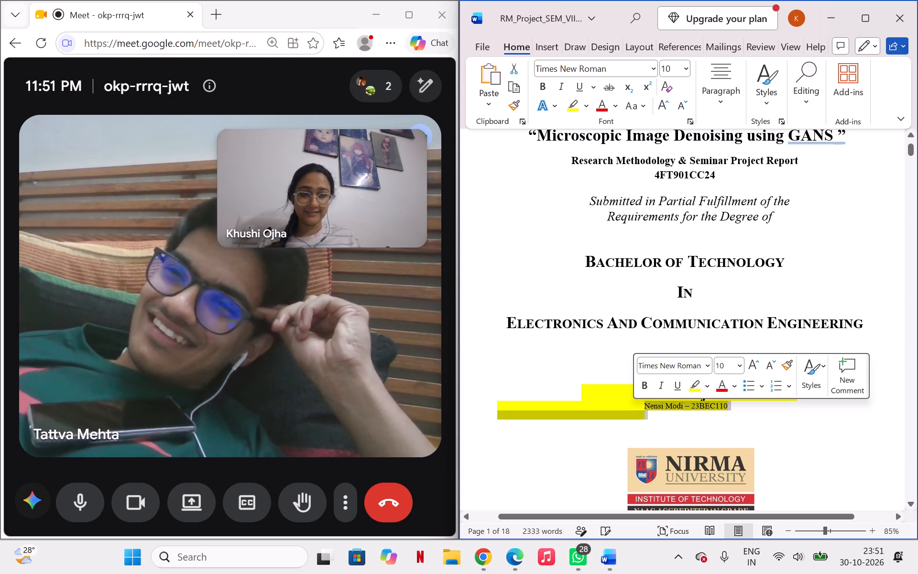
pyautogui.click(693, 389)
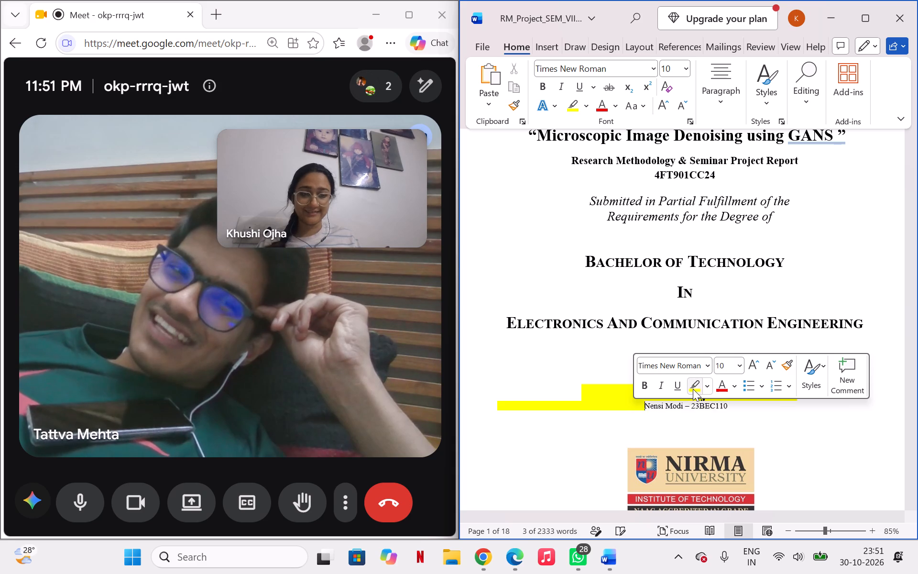
pyautogui.click(670, 421)
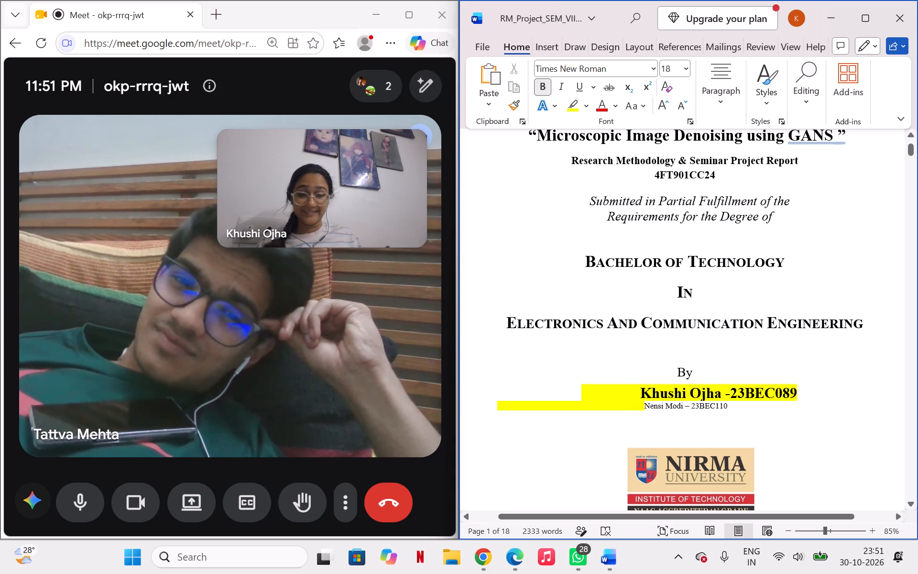
pyautogui.moveTo(645, 408); pyautogui.dragTo(584, 391)
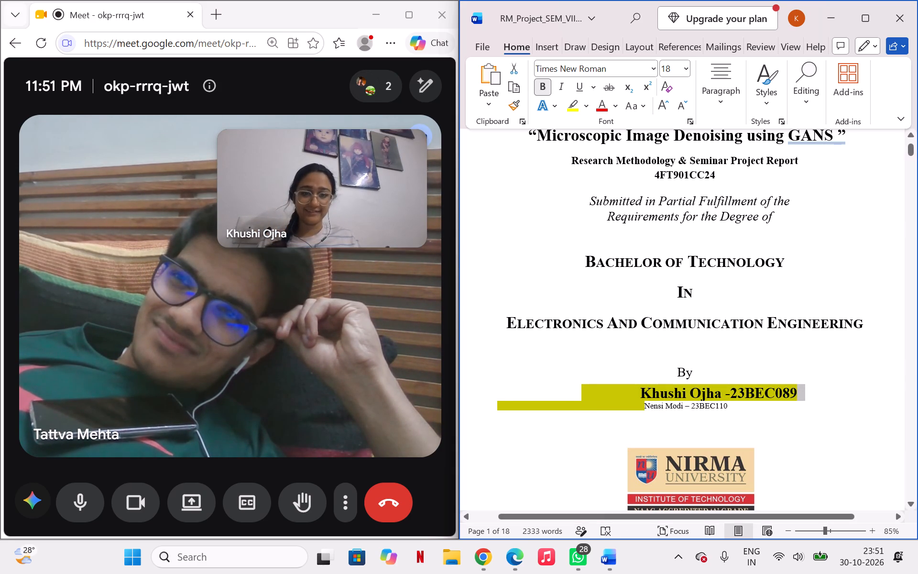
pyautogui.click(569, 113)
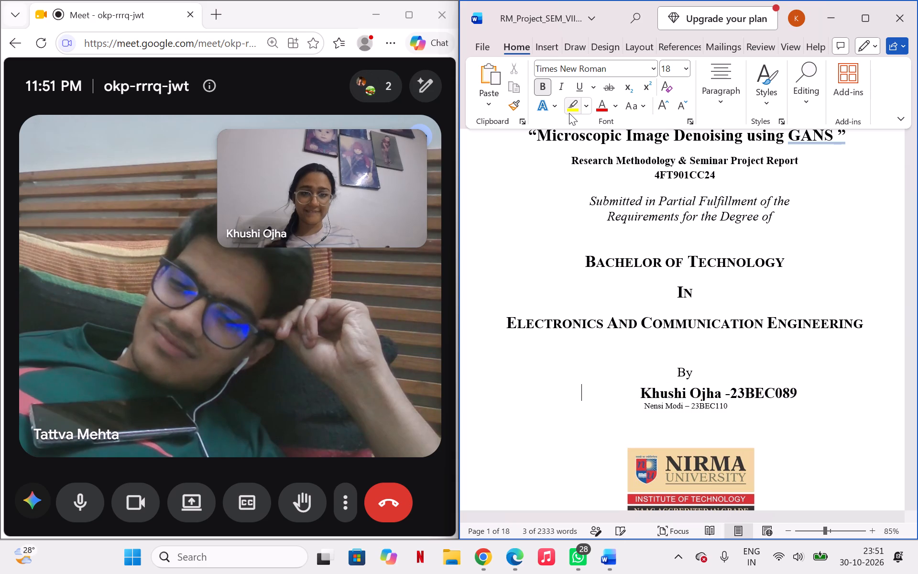
pyautogui.click(644, 396)
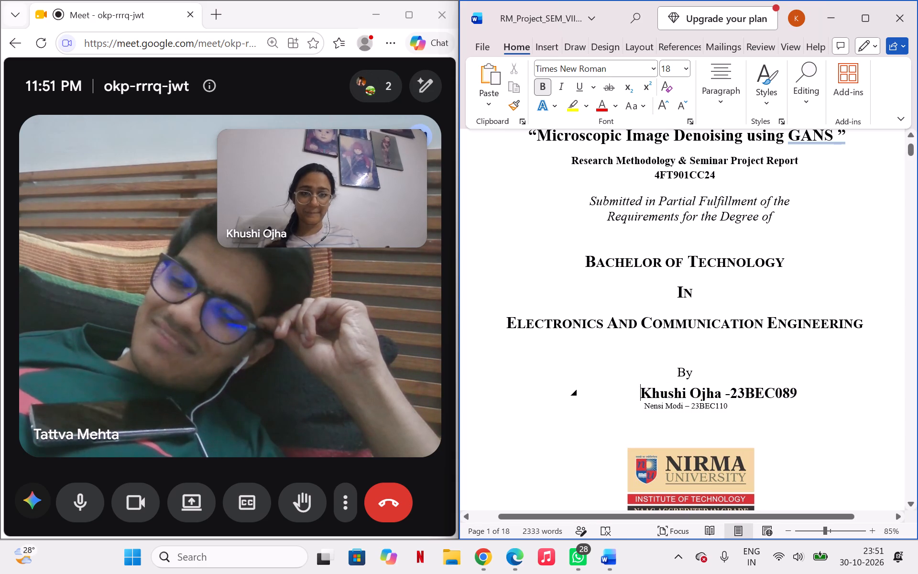
# Format the second student's name and roll number on the cover page as 18 pt bold.
pyautogui.moveTo(643, 407); pyautogui.dragTo(722, 410)
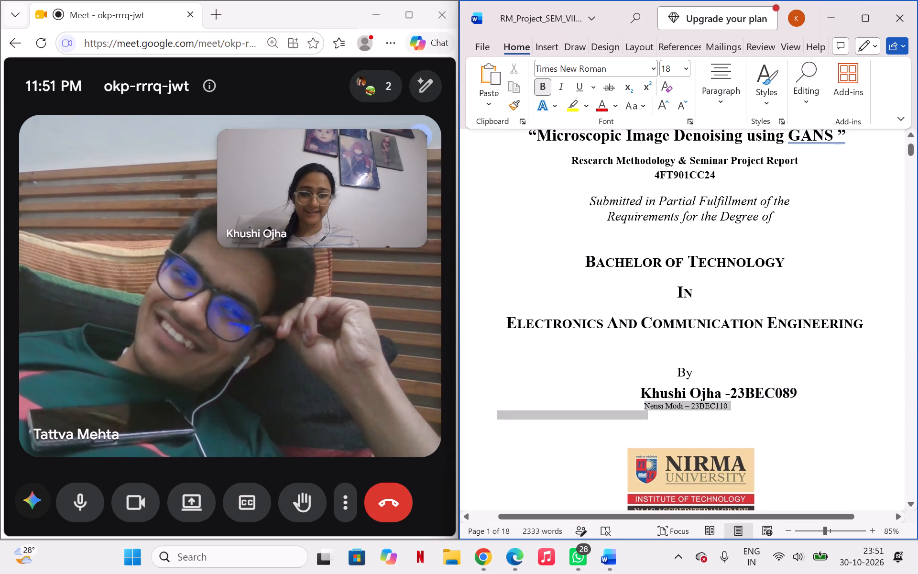
pyautogui.moveTo(722, 410); pyautogui.dragTo(724, 408)
pyautogui.click(668, 72)
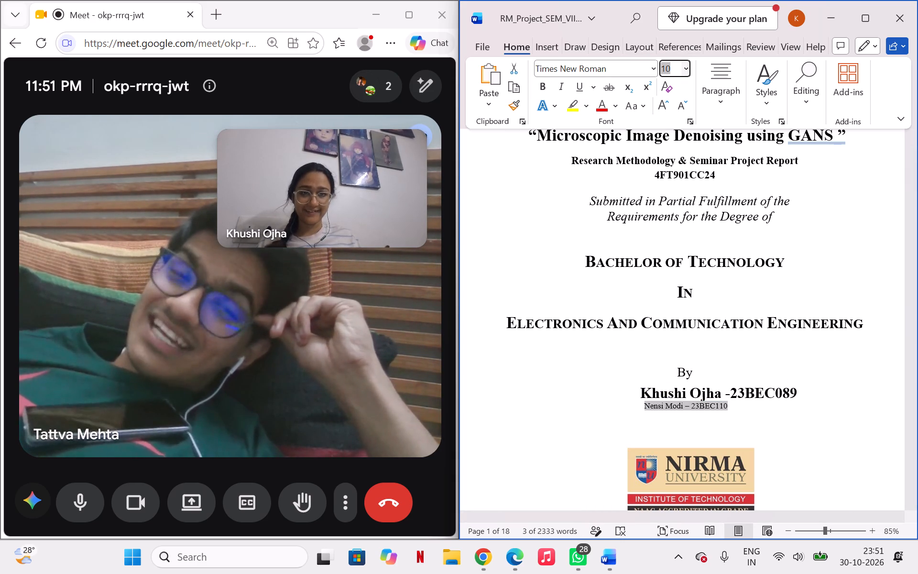
pyautogui.write('18')
pyautogui.press('Return')
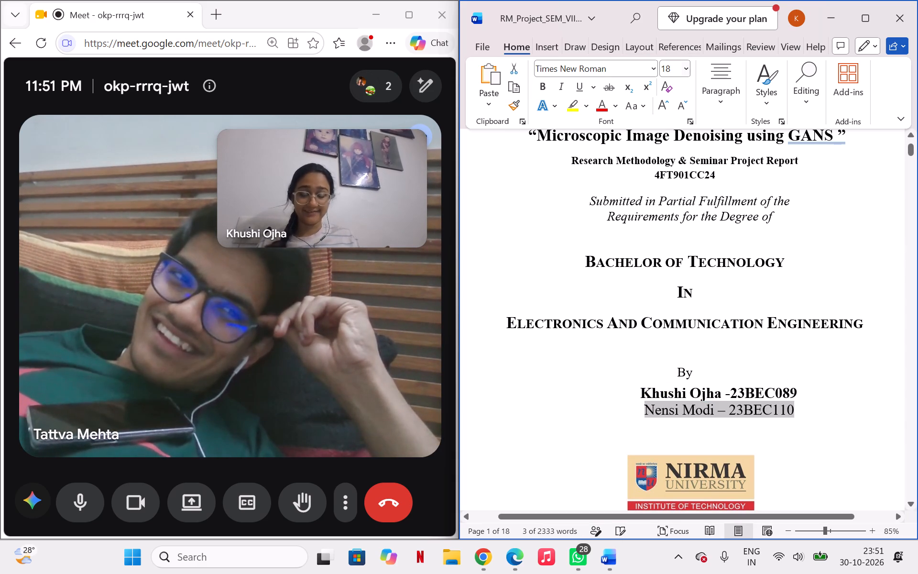
pyautogui.hotkey('ctrl', 'b')
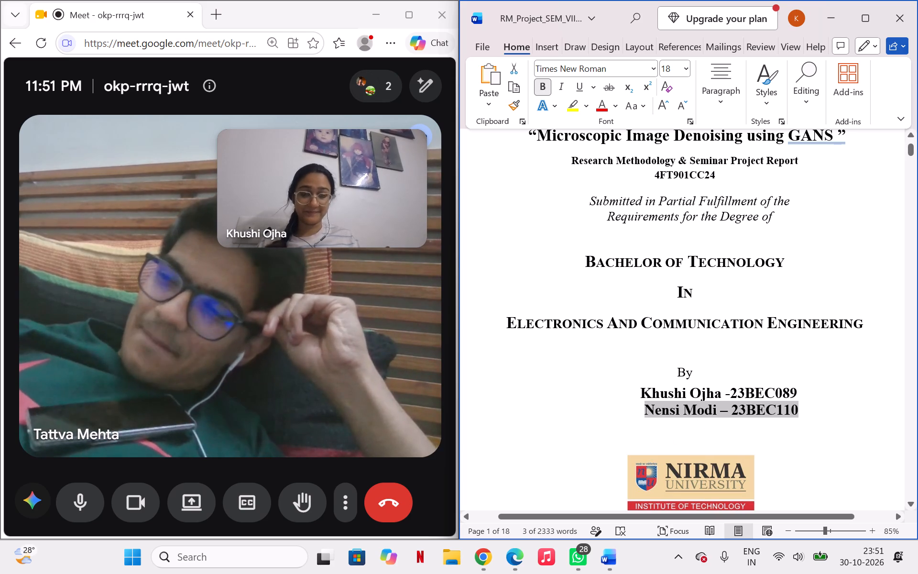
# Replace the tab before the second student's name with spaces so the entry lines up under the first student's.
pyautogui.click(646, 411)
pyautogui.press('BackSpace')
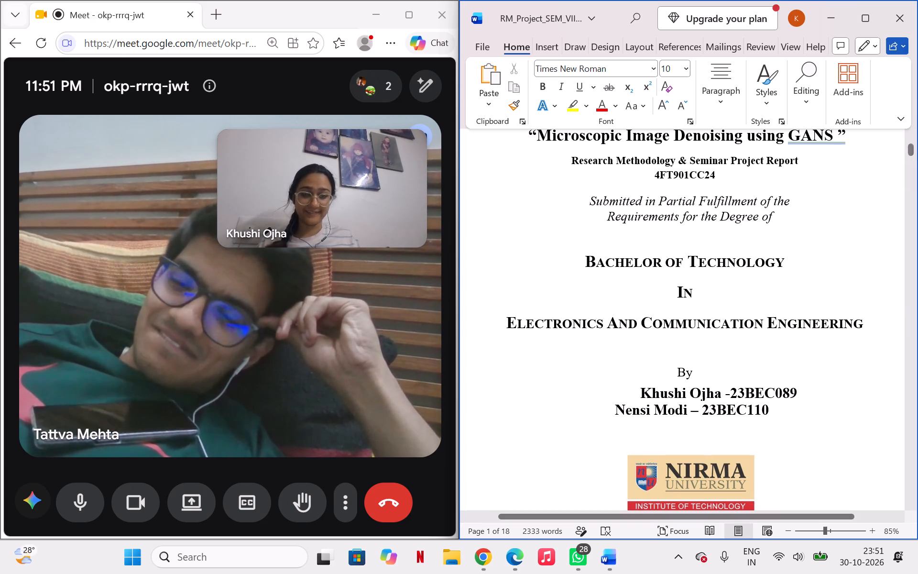
pyautogui.press('space')
pyautogui.press('space')
pyautogui.press('space')
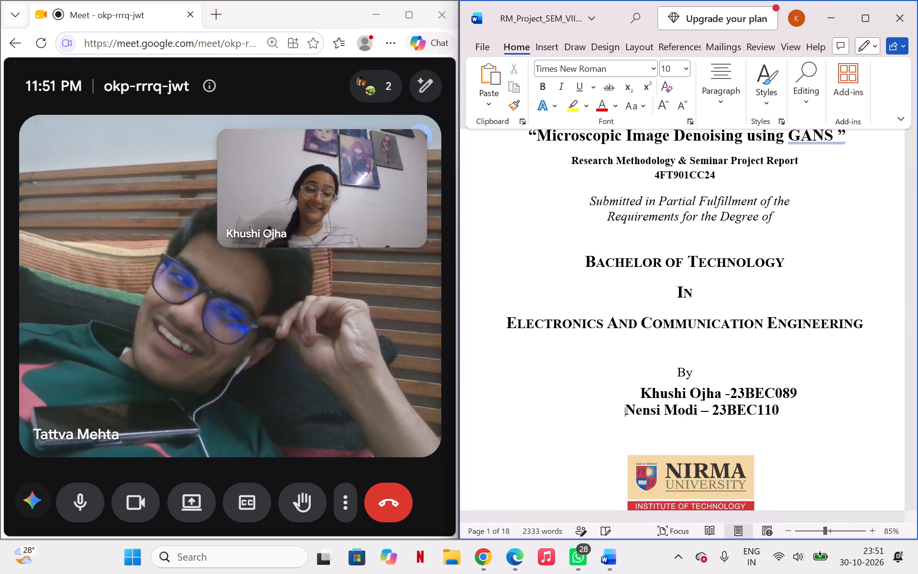
pyautogui.press('space')
pyautogui.press('space')
pyautogui.press('space')
pyautogui.press('space')
pyautogui.press('space')
pyautogui.press('space')
pyautogui.press('space')
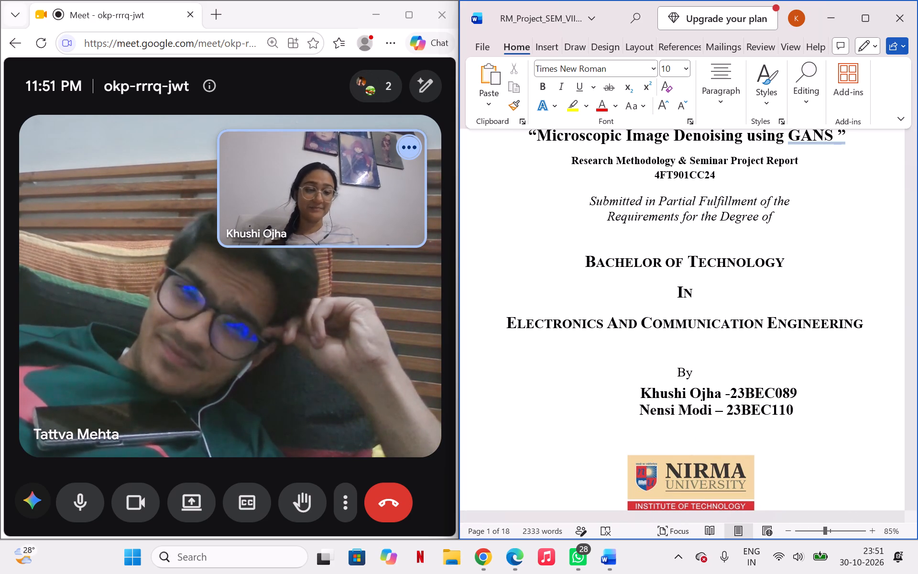
# Insert a space between the hyphen and the roll number in the first student's cover page entry.
pyautogui.click(732, 395)
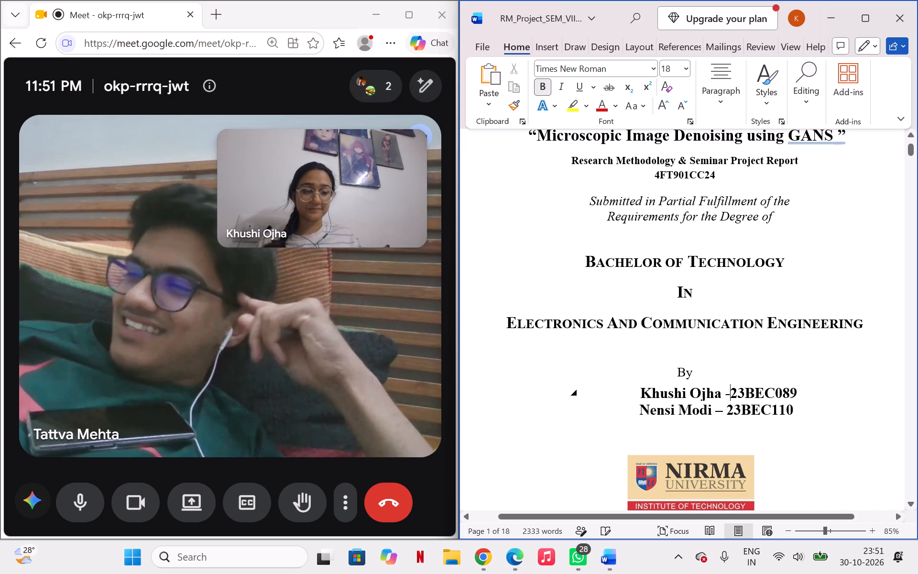
pyautogui.press('space')
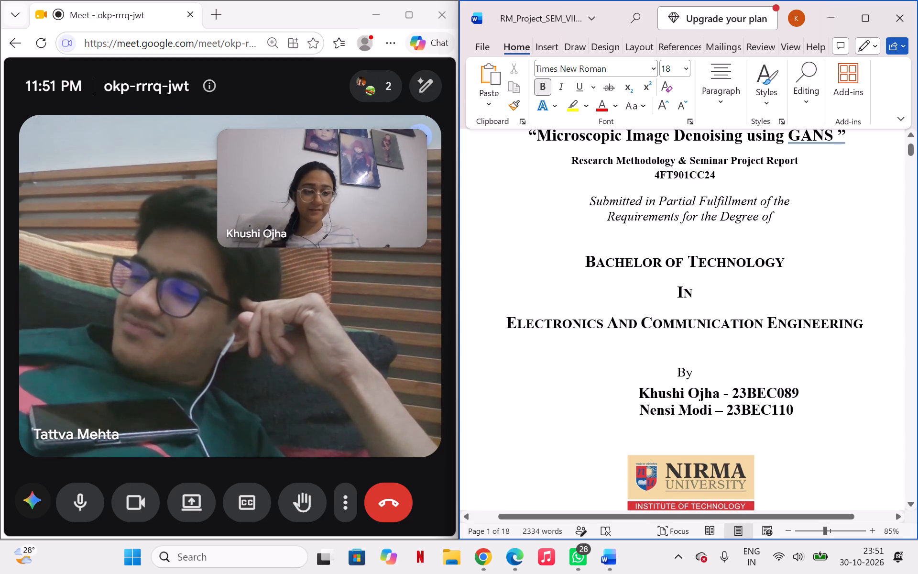
pyautogui.click(730, 412)
pyautogui.press('space')
pyautogui.press('BackSpace')
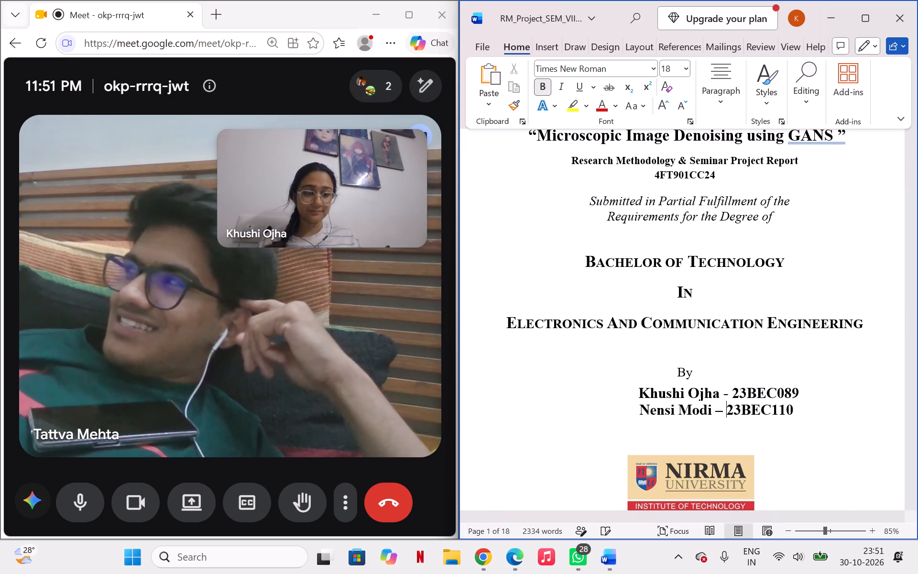
pyautogui.click(796, 389)
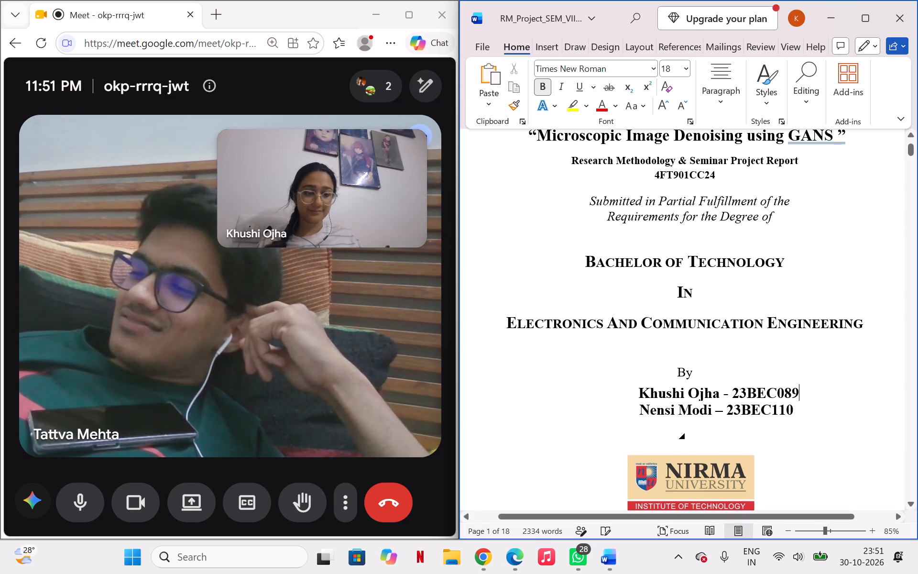
# Delete the red note about including two separate certificates below the CERTIFICATE heading.
pyautogui.scroll(-4, 735, 443)
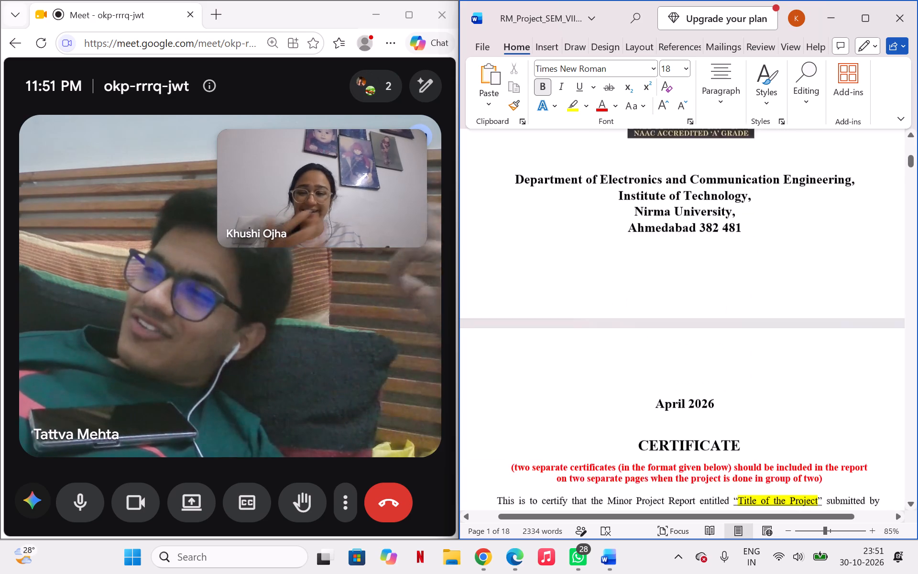
pyautogui.scroll(-3, 735, 443)
pyautogui.scroll(1, 735, 443)
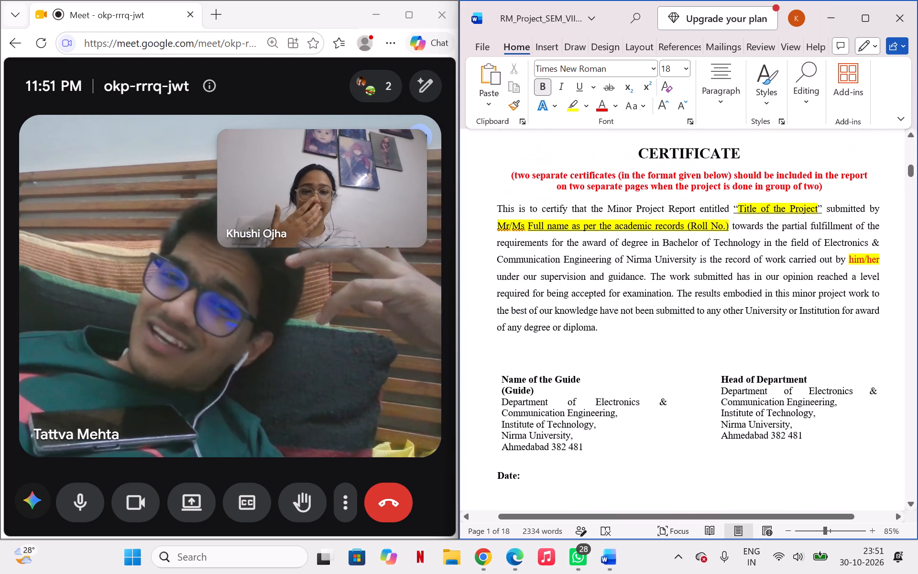
pyautogui.moveTo(514, 177); pyautogui.dragTo(601, 188)
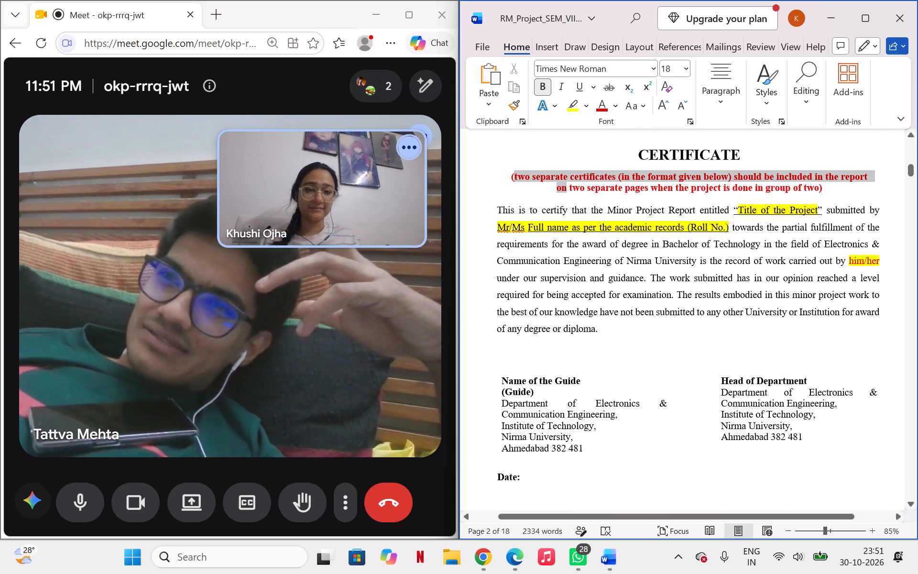
pyautogui.moveTo(601, 188); pyautogui.dragTo(714, 194)
pyautogui.press('BackSpace')
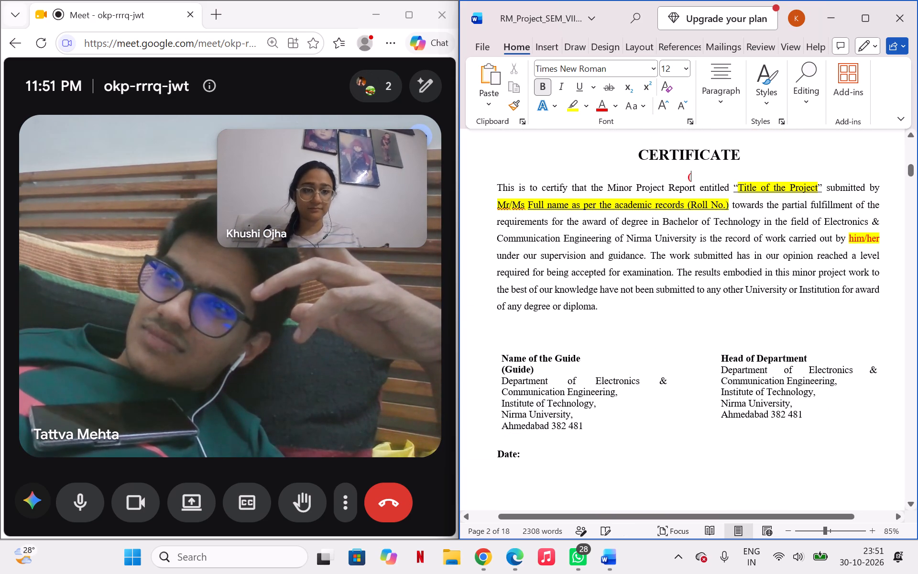
pyautogui.press('BackSpace')
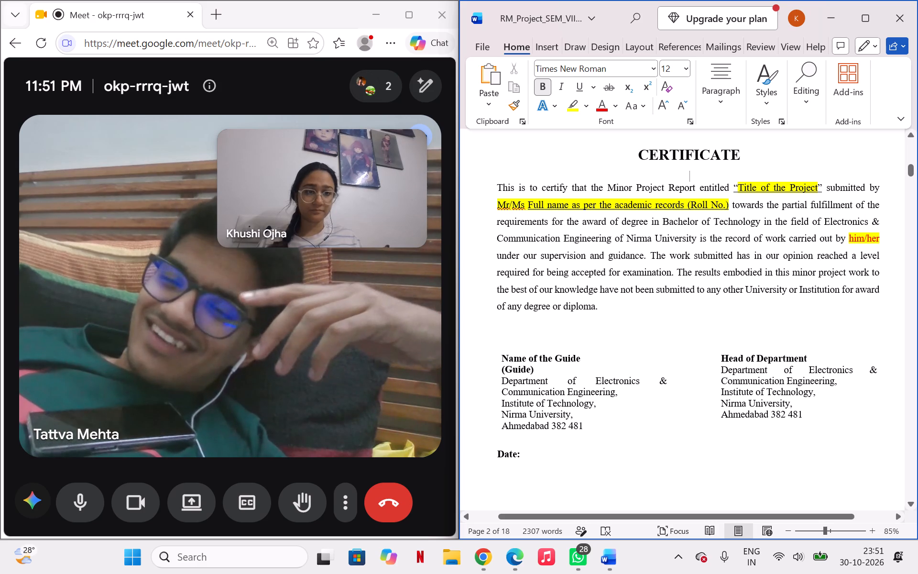
# Replace the Title of the Project placeholder in the certificate with "Microscopic Image Denoising Using GANS", correcting its spelling.
pyautogui.doubleClick(764, 186)
pyautogui.doubleClick(764, 186)
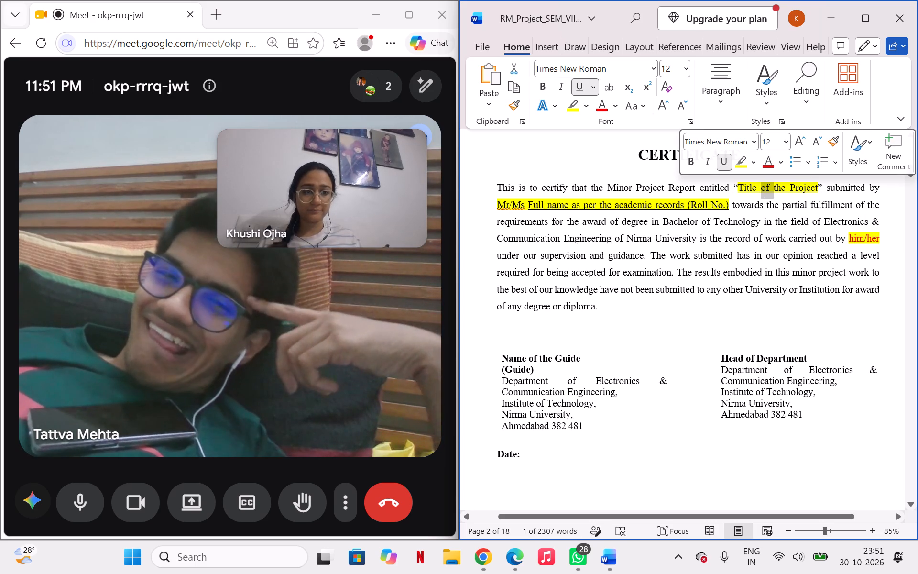
pyautogui.moveTo(817, 190); pyautogui.dragTo(740, 187)
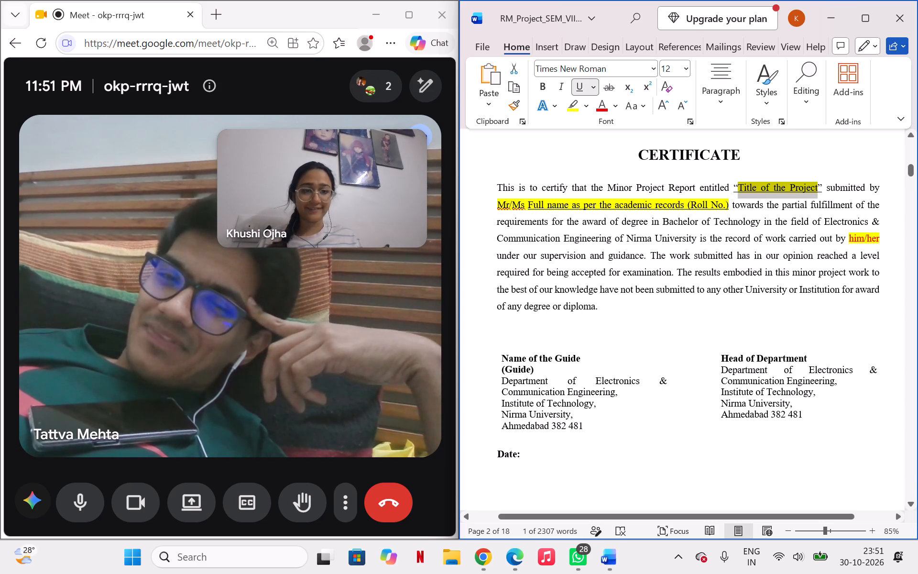
pyautogui.moveTo(740, 187); pyautogui.dragTo(741, 187)
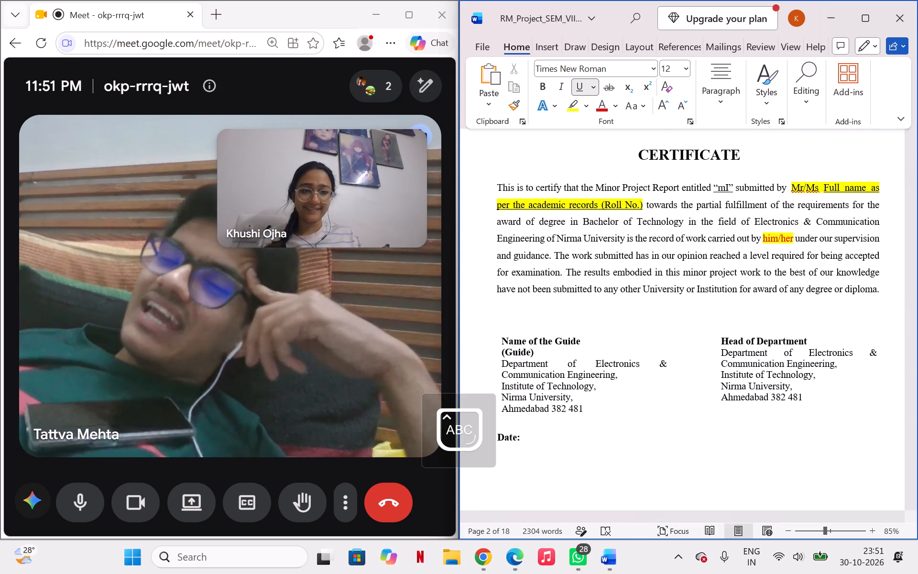
pyautogui.press('BackSpace')
pyautogui.press('BackSpace')
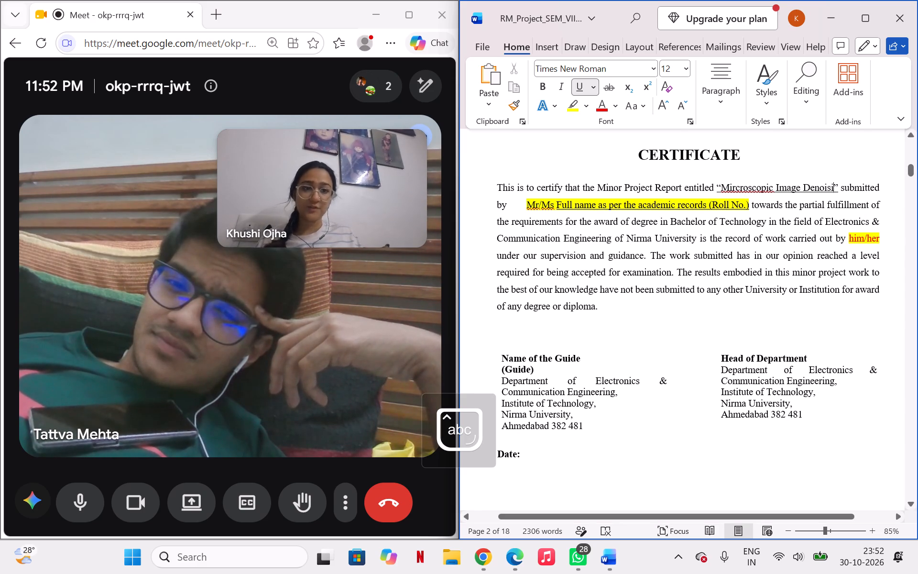
pyautogui.click(746, 187)
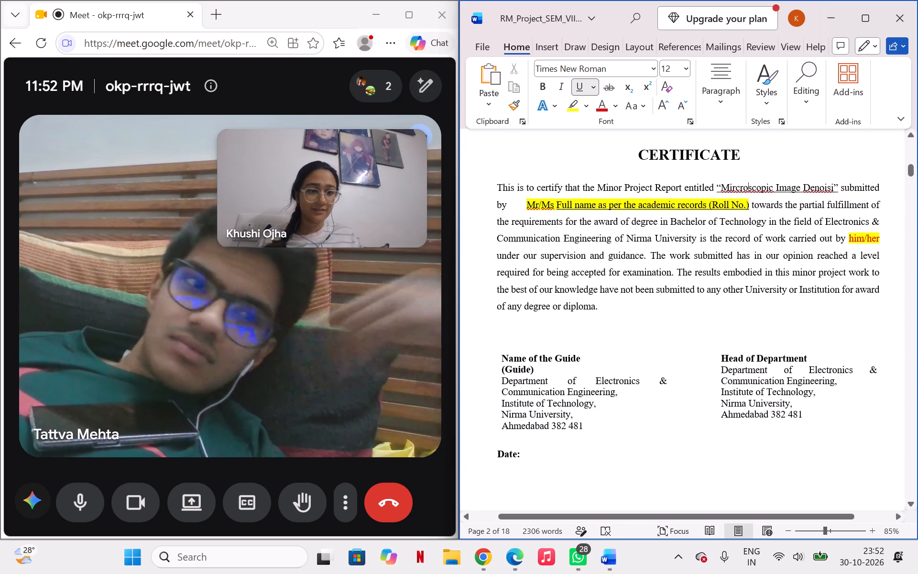
pyautogui.click(735, 189)
pyautogui.press('BackSpace')
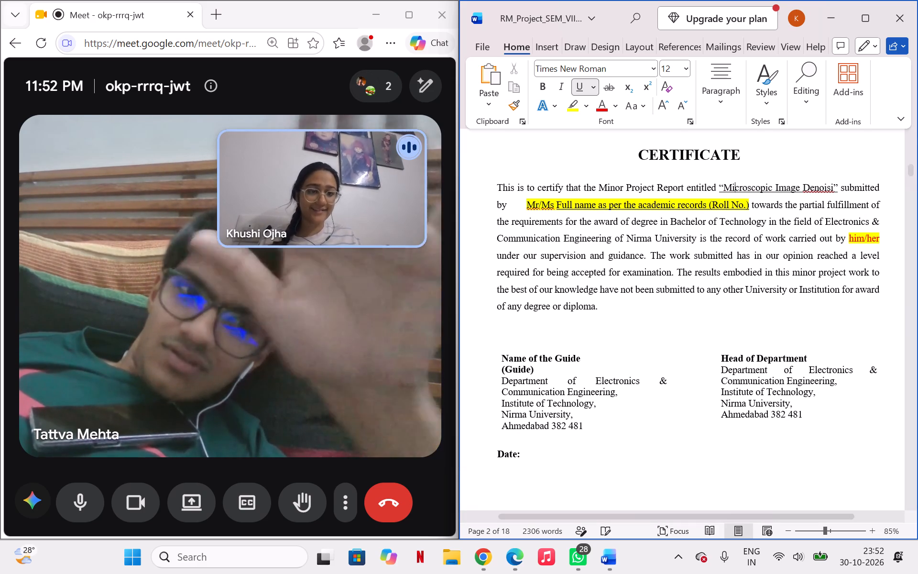
pyautogui.click(833, 188)
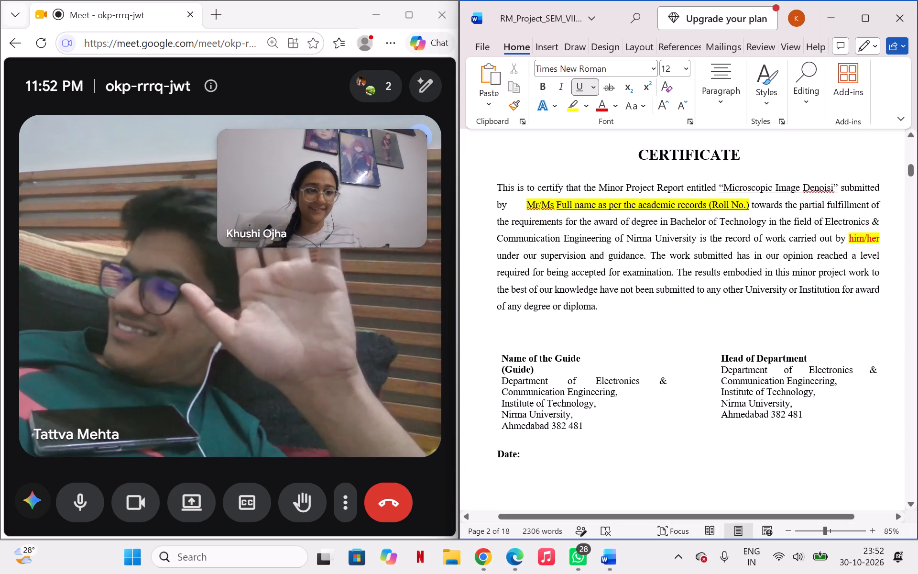
pyautogui.write('ng')
pyautogui.press('space')
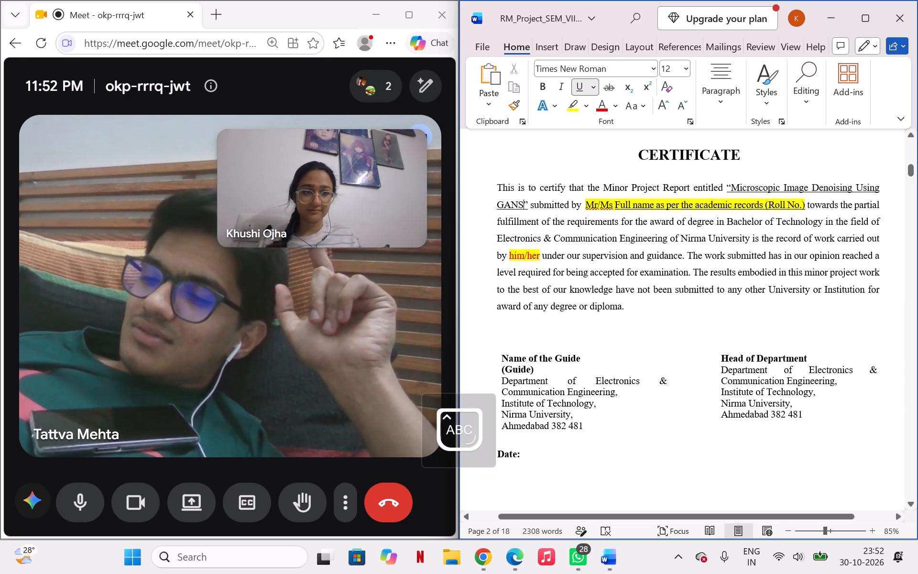
pyautogui.scroll(-1, 664, 249)
pyautogui.press('space')
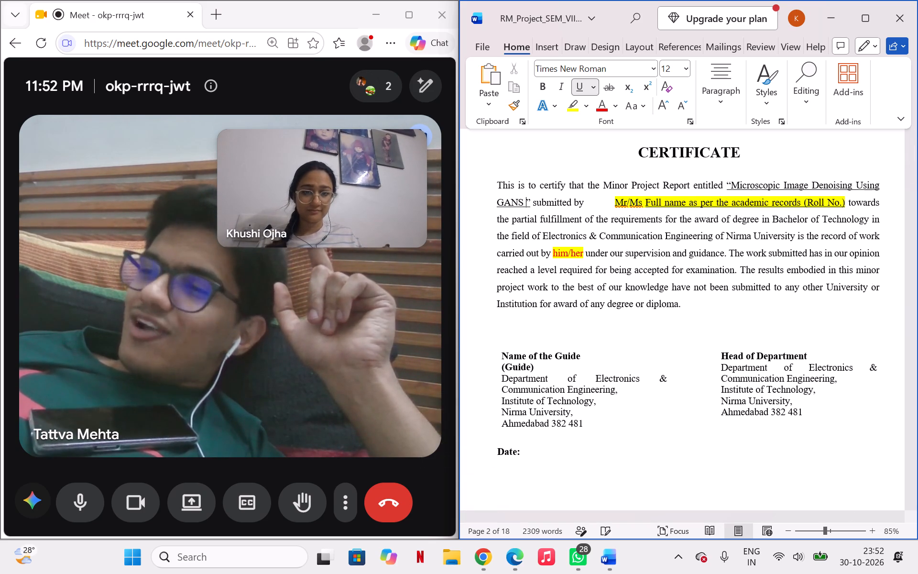
# Close the extra gap before Mr/Ms in the certificate paragraph and shorten the form of address to Ms.
pyautogui.click(614, 206)
pyautogui.press('BackSpace')
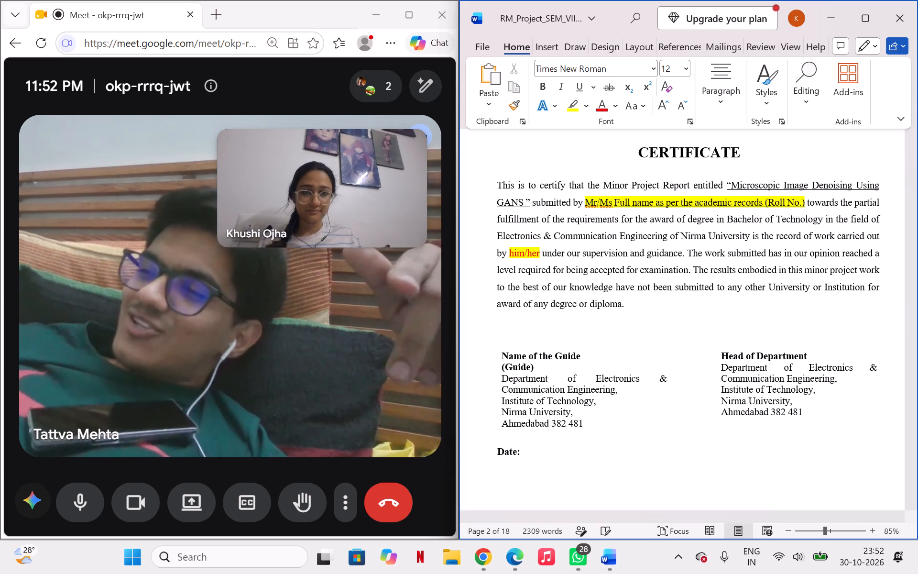
pyautogui.click(601, 203)
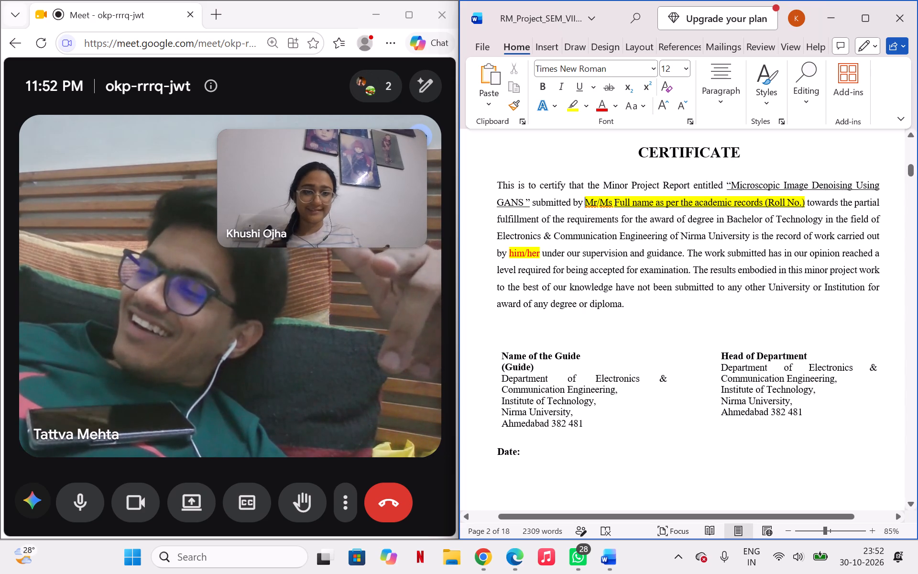
pyautogui.press('BackSpace')
pyautogui.press('BackSpace')
pyautogui.press('BackSpace')
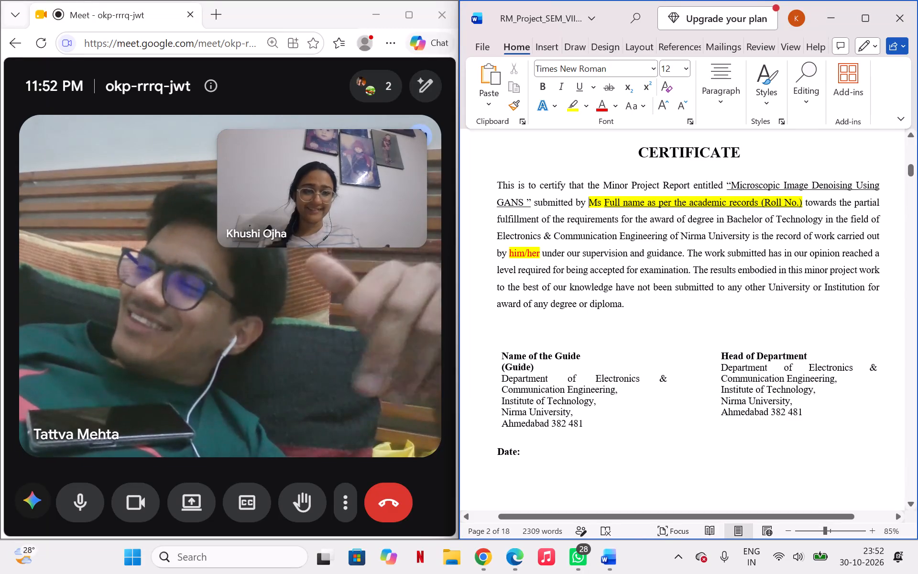
# Replace the "Full name as per the academic records (Roll No.)" placeholder in the certificate with the first student's name and bracketed roll number.
pyautogui.moveTo(603, 203); pyautogui.dragTo(799, 201)
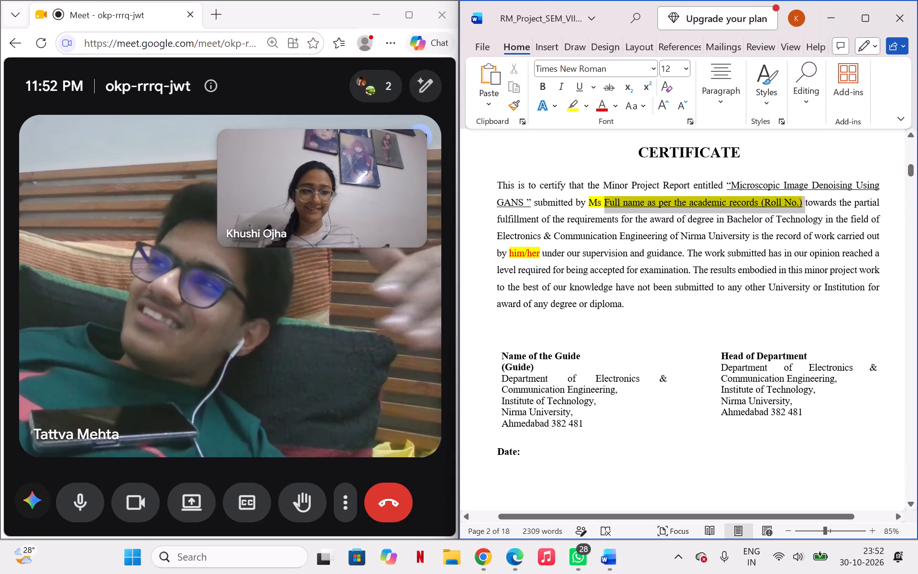
pyautogui.moveTo(799, 201); pyautogui.dragTo(799, 200)
pyautogui.press('BackSpace')
pyautogui.press('BackSpace')
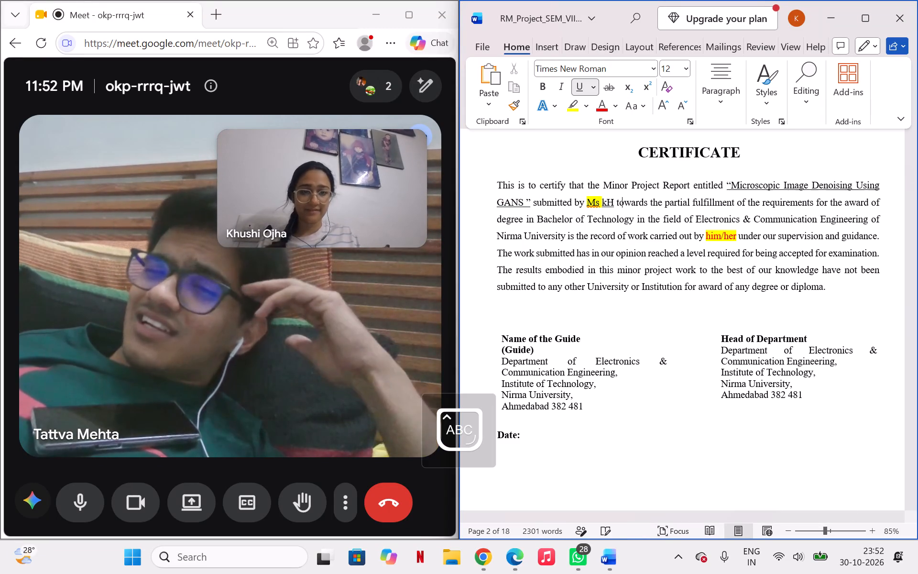
pyautogui.press('BackSpace')
pyautogui.press('BackSpace')
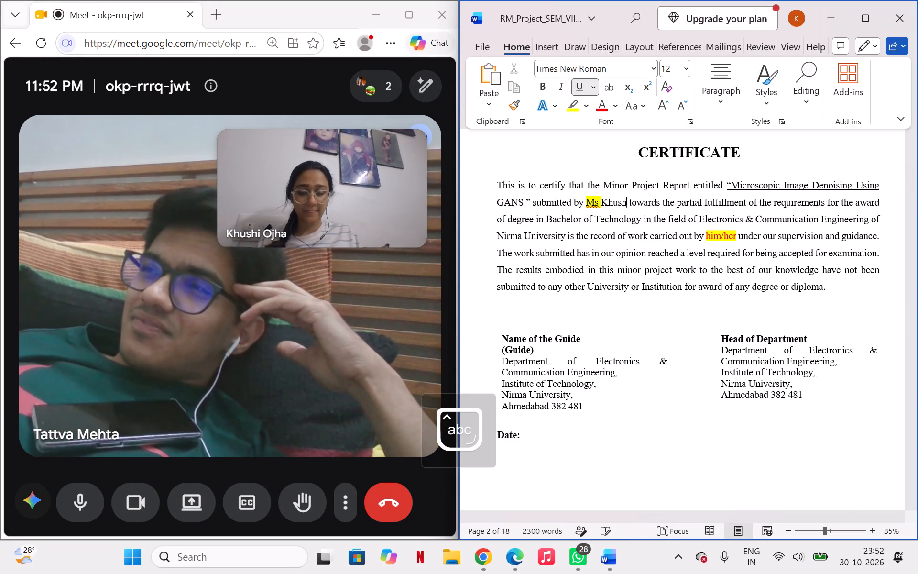
pyautogui.hotkey('shift', 'space')
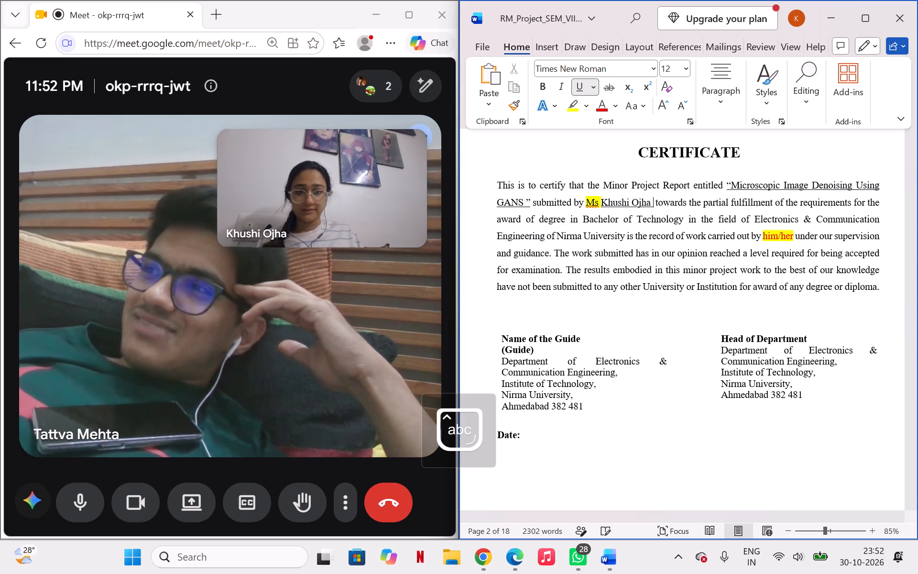
pyautogui.press('BackSpace')
pyautogui.press('space')
pyautogui.press('BackSpace')
pyautogui.write('(23')
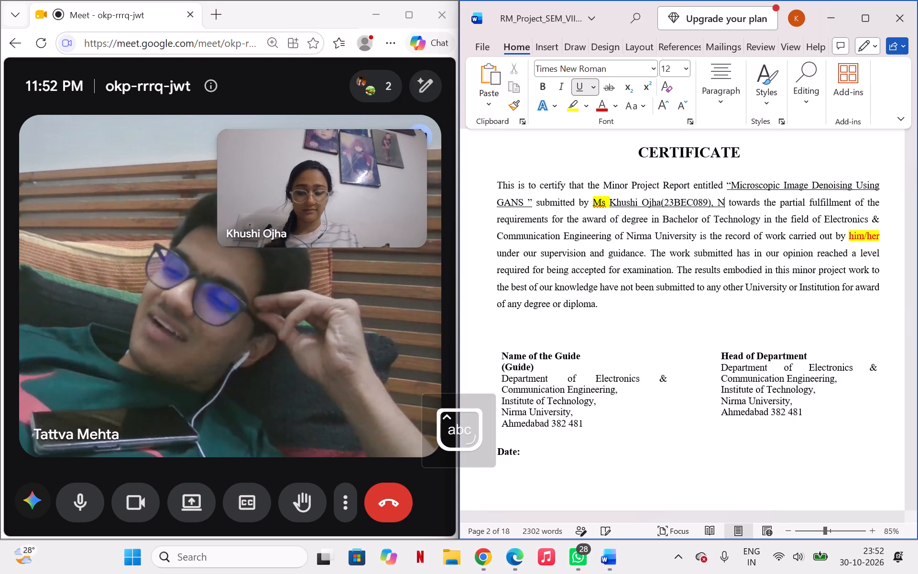
# Add the second student's first name after the first student's entry, joining the two with "& Ms" instead of a comma.
pyautogui.write('ensi')
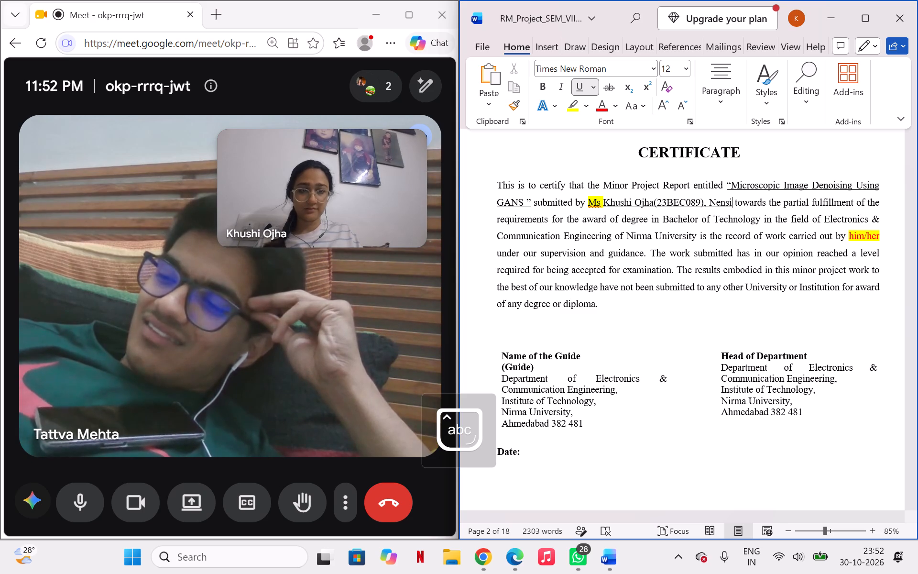
pyautogui.press('space')
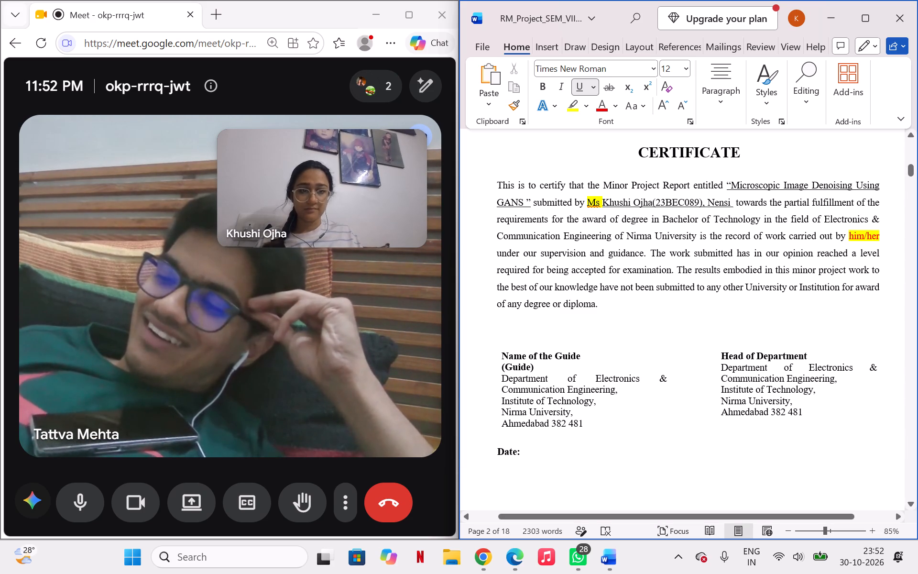
pyautogui.click(706, 203)
pyautogui.press('BackSpace')
pyautogui.press('BackSpace')
pyautogui.press('space')
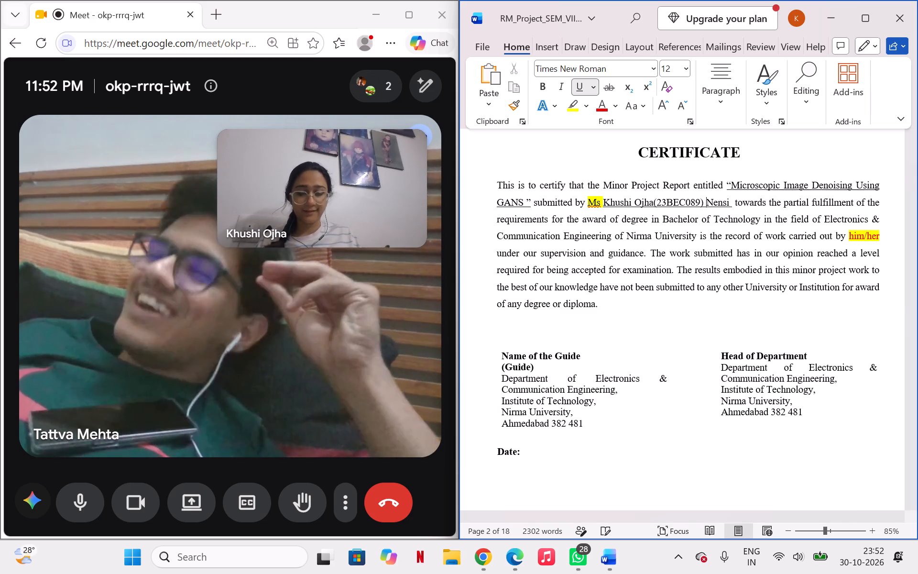
pyautogui.write('&')
pyautogui.press('space')
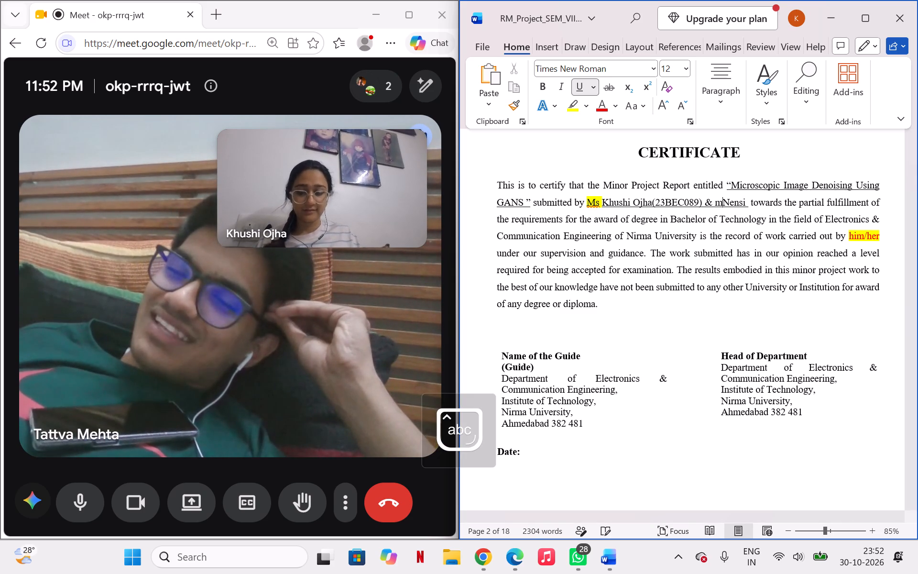
pyautogui.press('BackSpace')
pyautogui.press('BackSpace')
pyautogui.press('BackSpace')
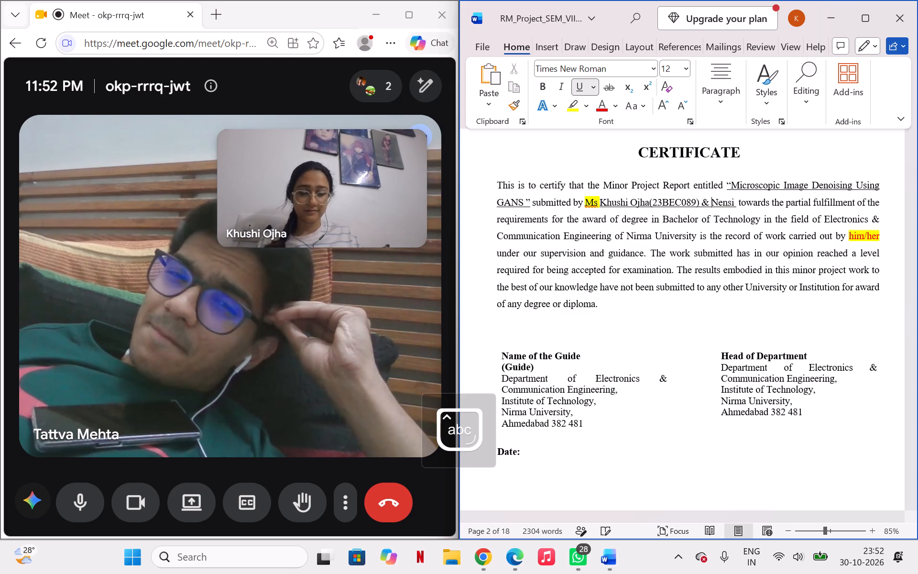
pyautogui.write('s')
pyautogui.press('space')
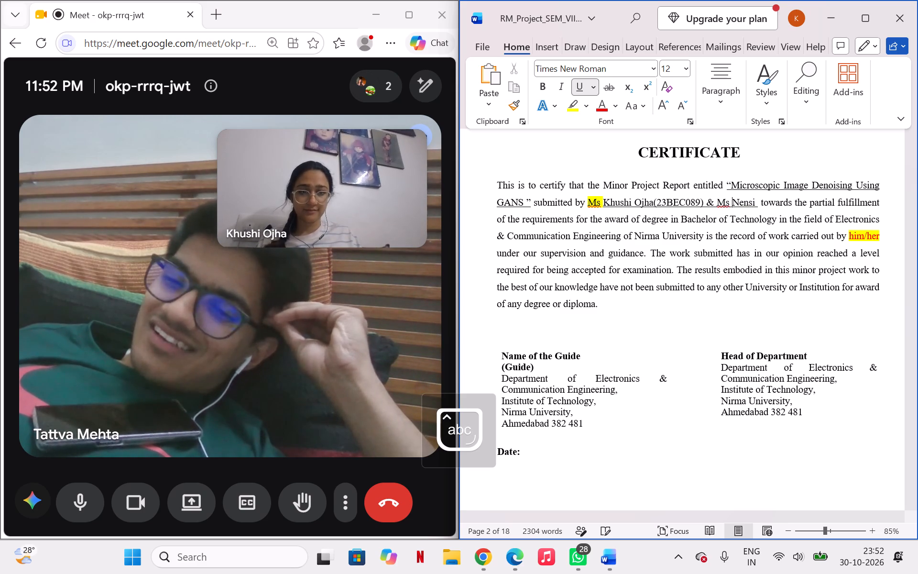
# Add the second student's surname after her first name and correct the spacing around it, keeping one space before "towards".
pyautogui.click(759, 204)
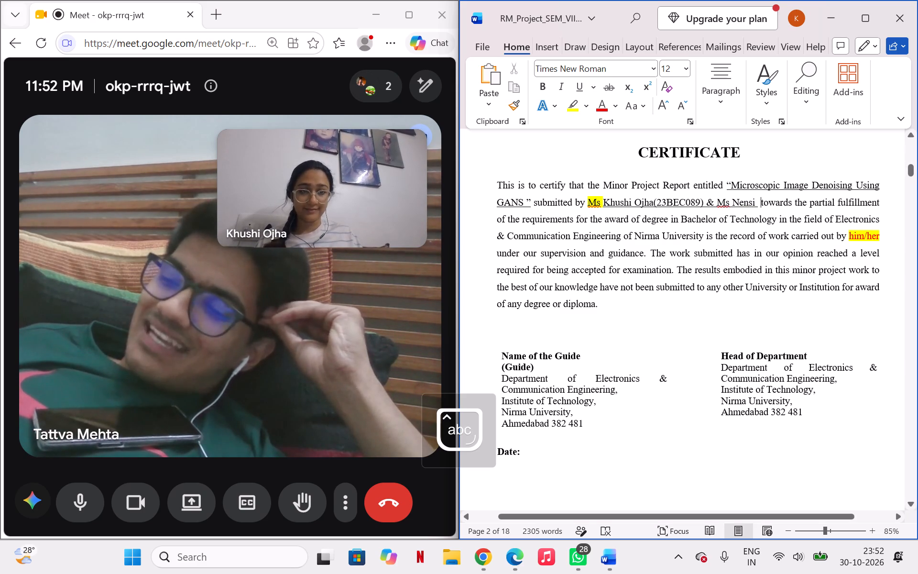
pyautogui.press('BackSpace')
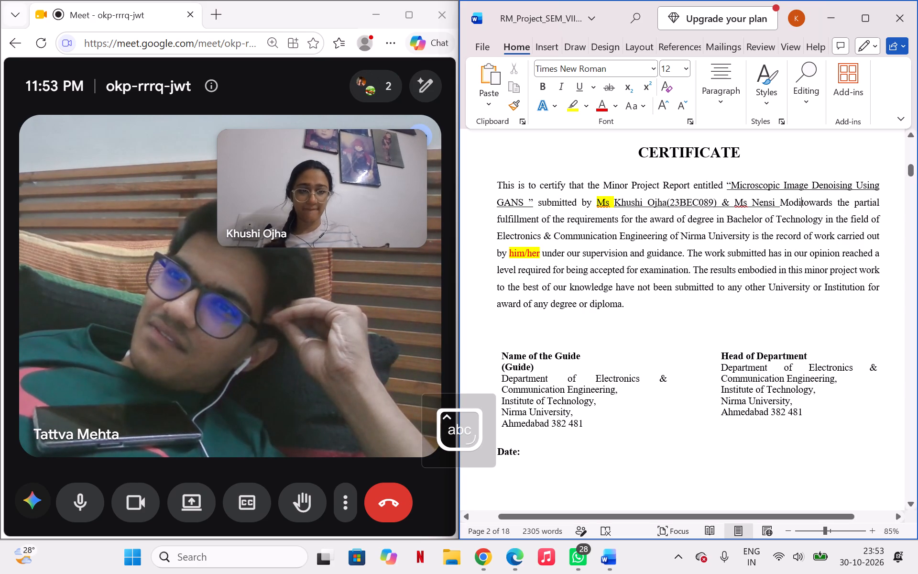
pyautogui.press('space')
pyautogui.click(777, 204)
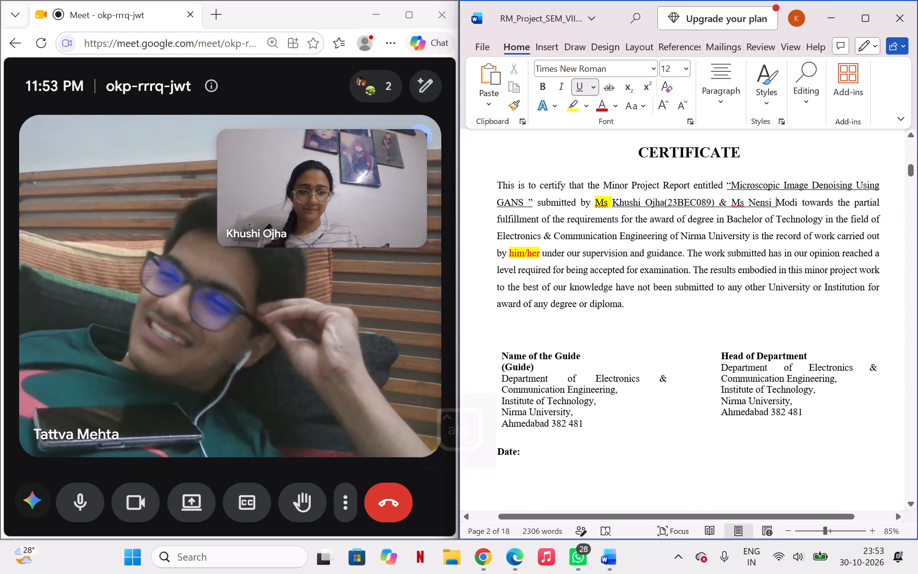
pyautogui.press('BackSpace')
pyautogui.press('space')
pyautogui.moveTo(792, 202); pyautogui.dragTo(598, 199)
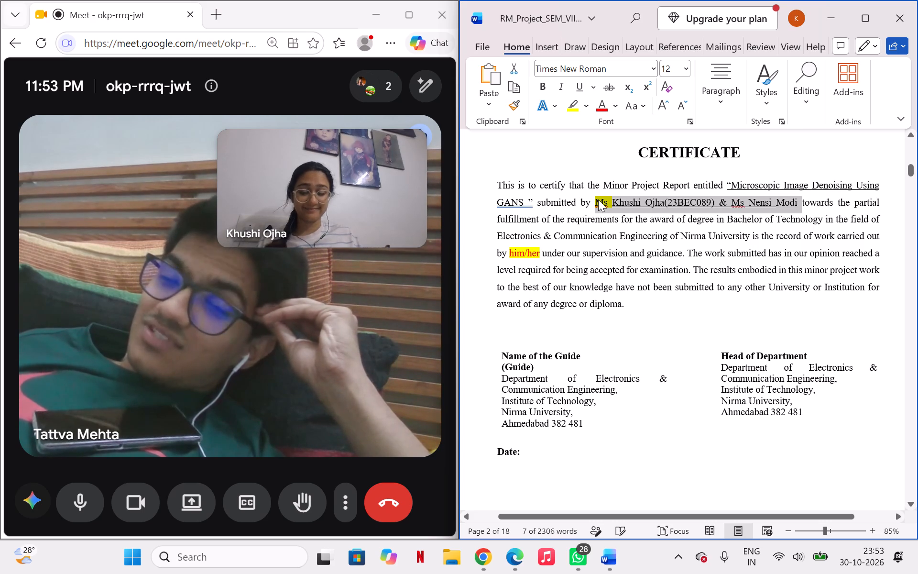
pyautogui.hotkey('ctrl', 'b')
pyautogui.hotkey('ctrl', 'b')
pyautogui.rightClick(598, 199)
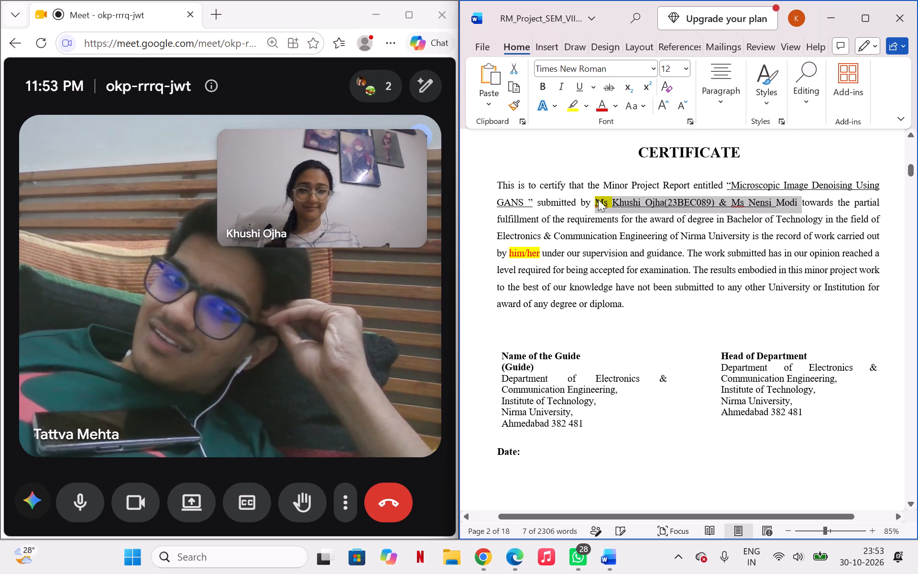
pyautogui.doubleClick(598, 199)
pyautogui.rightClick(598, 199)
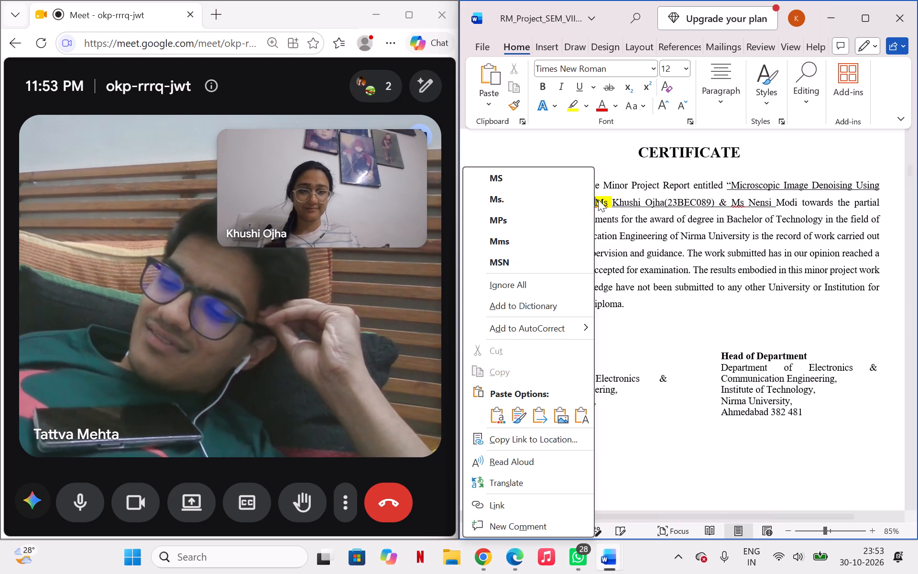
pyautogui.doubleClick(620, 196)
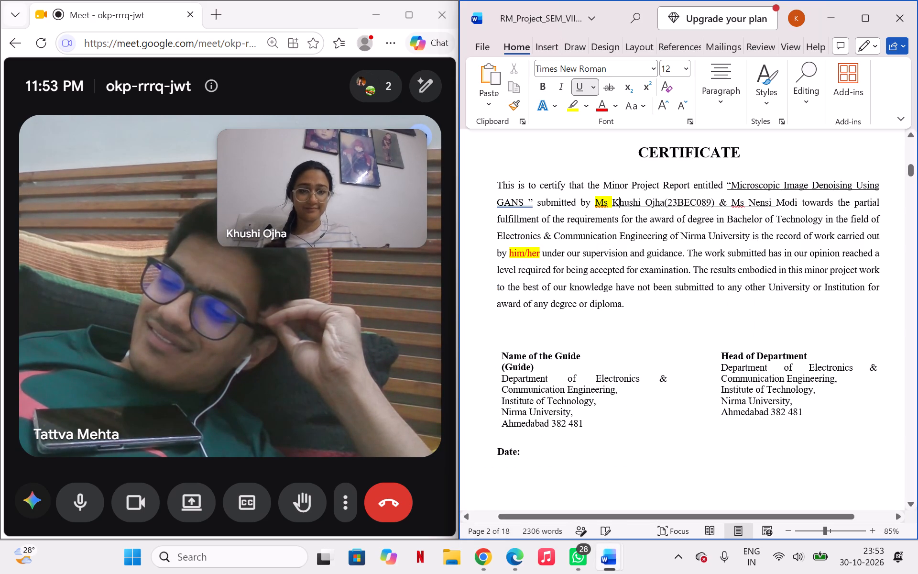
# Remove the yellow highlight from the students' names line in the certificate paragraph.
pyautogui.moveTo(594, 203); pyautogui.dragTo(787, 211)
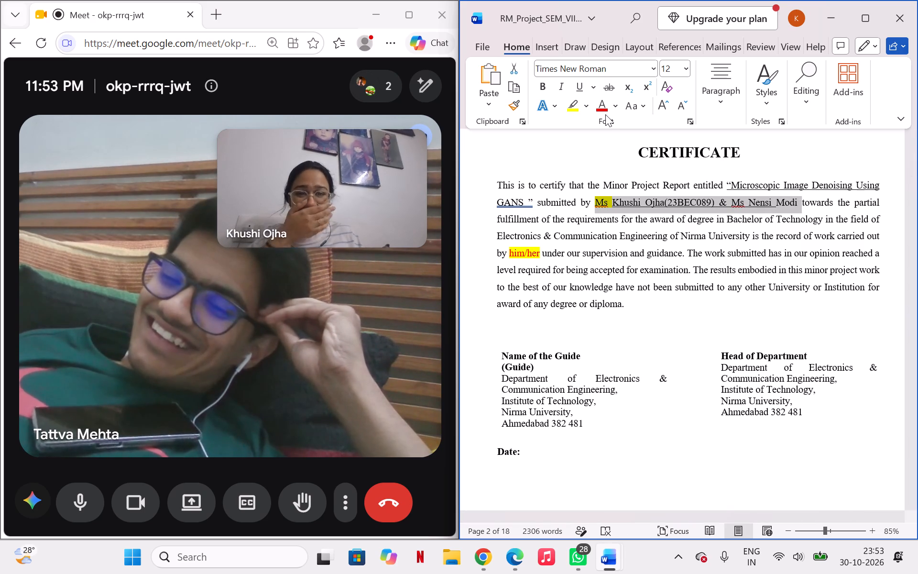
pyautogui.click(579, 108)
pyautogui.click(579, 108)
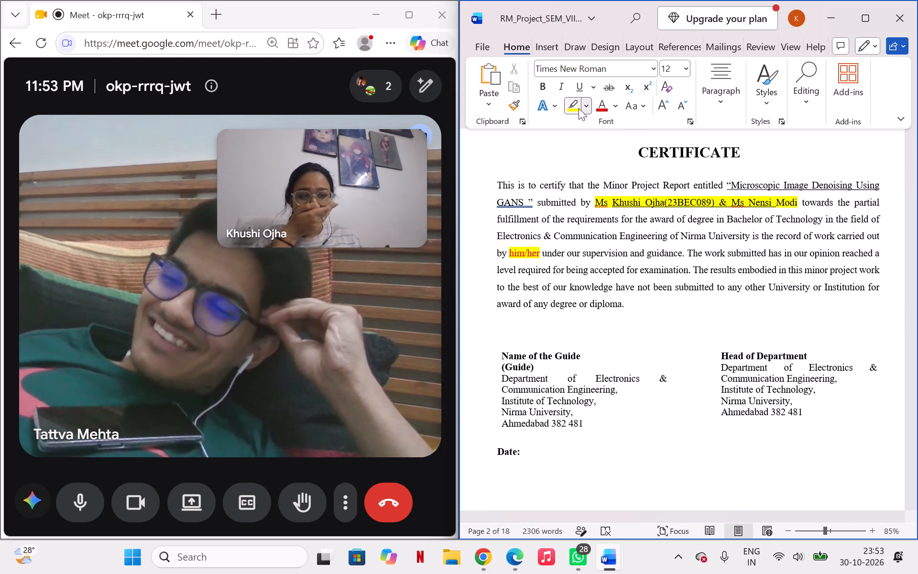
pyautogui.click(579, 108)
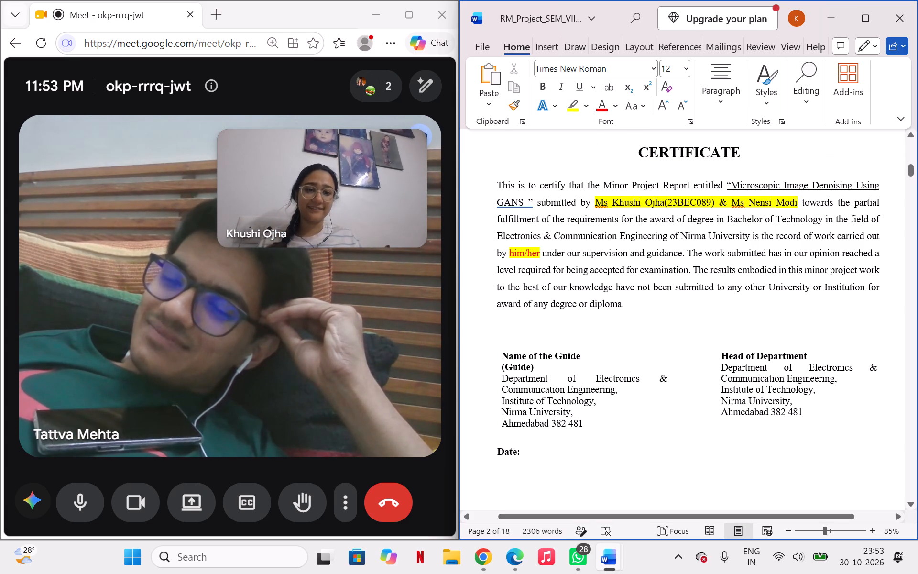
pyautogui.moveTo(594, 200); pyautogui.dragTo(799, 205)
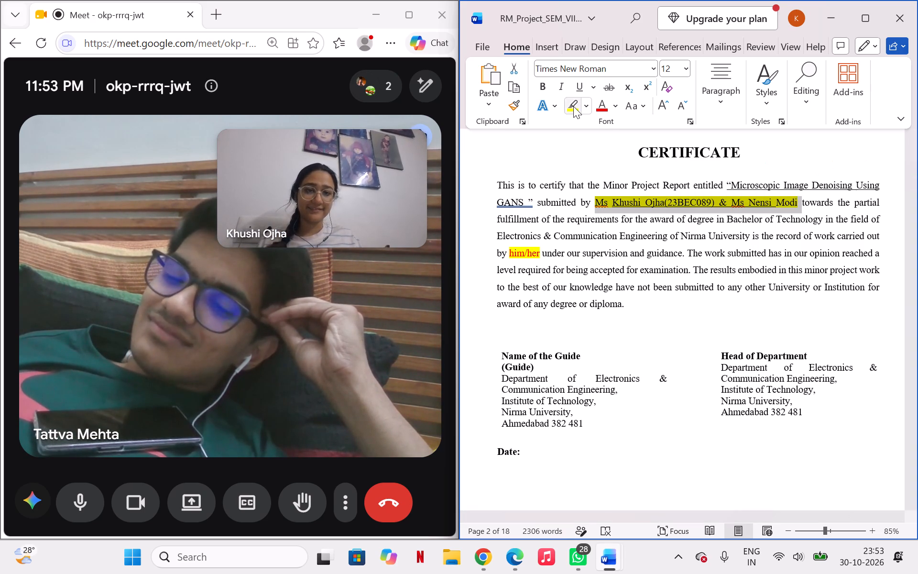
pyautogui.click(574, 107)
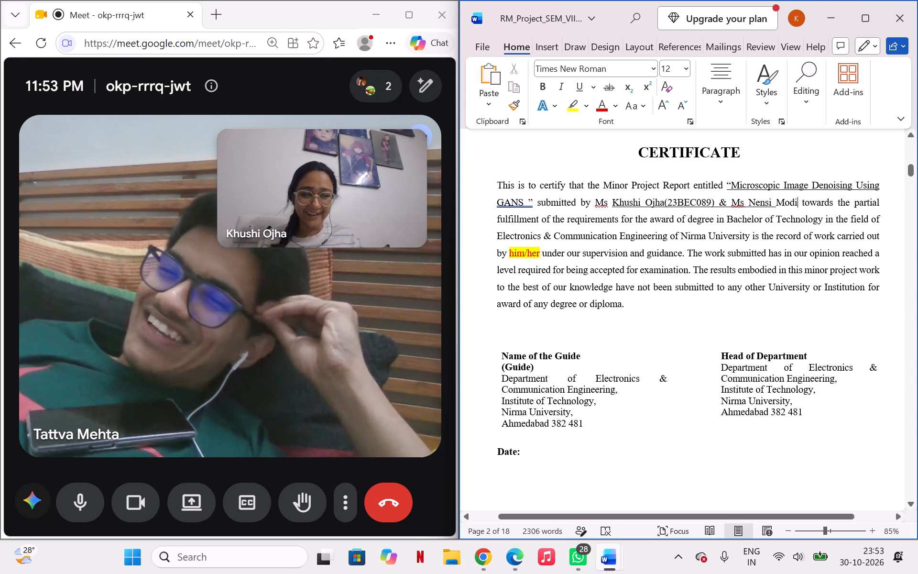
# Underline the whole text from the first "Ms" to the second student's surname in the certificate paragraph.
pyautogui.moveTo(596, 202); pyautogui.dragTo(788, 203)
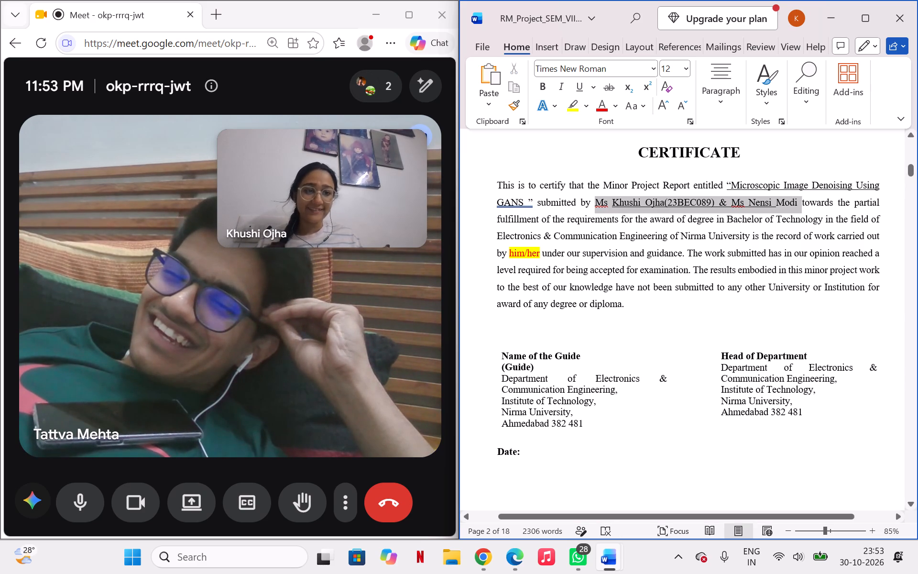
pyautogui.moveTo(788, 203); pyautogui.dragTo(792, 203)
pyautogui.hotkey('ctrl', 'u')
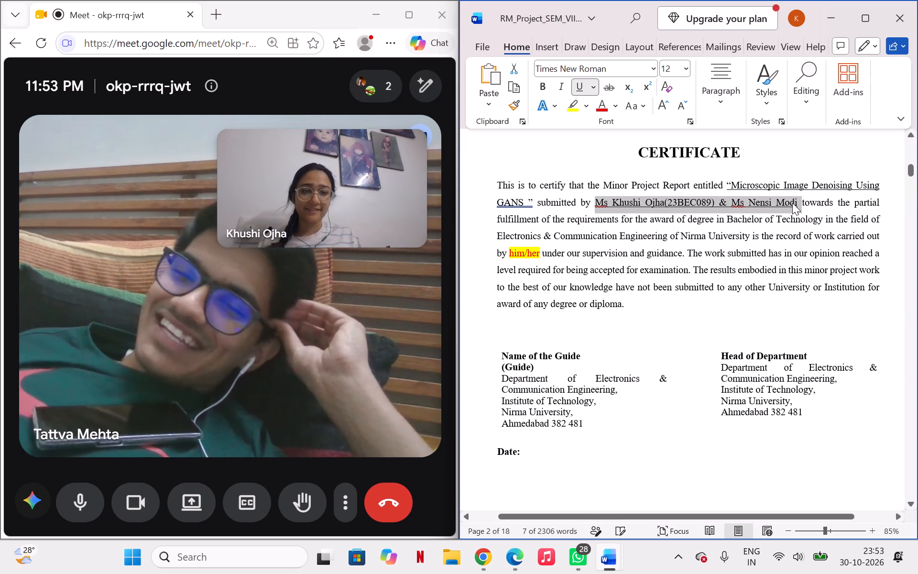
pyautogui.click(597, 280)
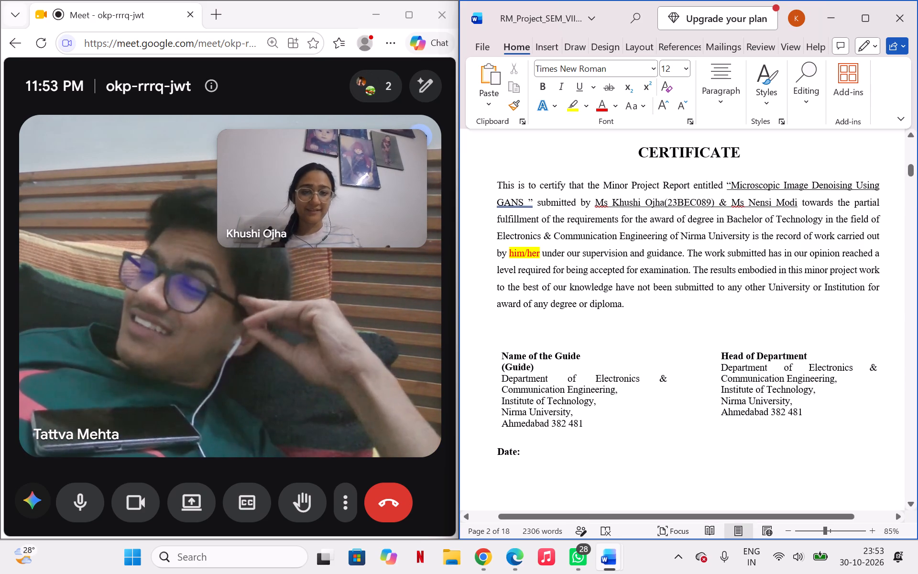
# Shorten "him/her" to "her" in the certificate paragraph and try to clear the word's yellow highlight.
pyautogui.click(525, 252)
pyautogui.press('BackSpace')
pyautogui.press('BackSpace')
pyautogui.press('Right')
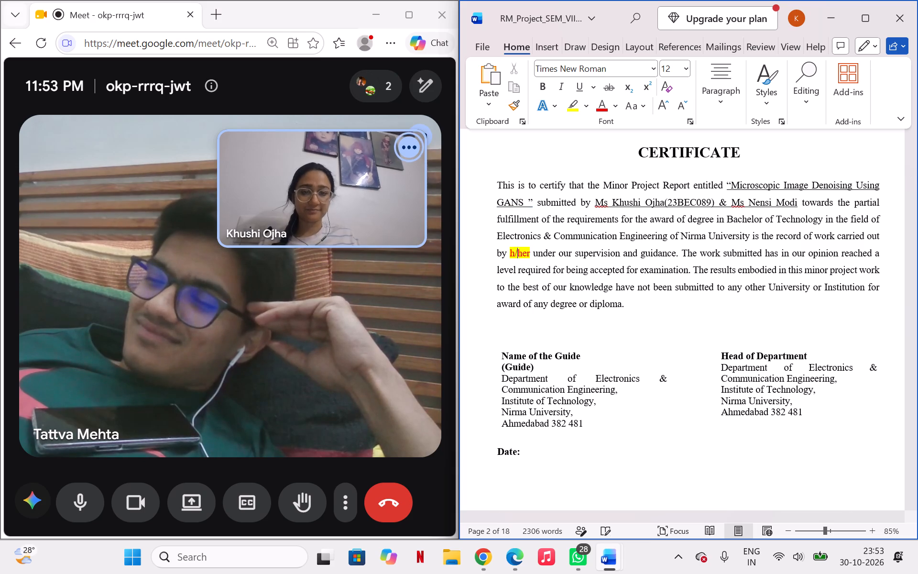
pyautogui.press('BackSpace')
pyautogui.press('BackSpace')
pyautogui.doubleClick(518, 252)
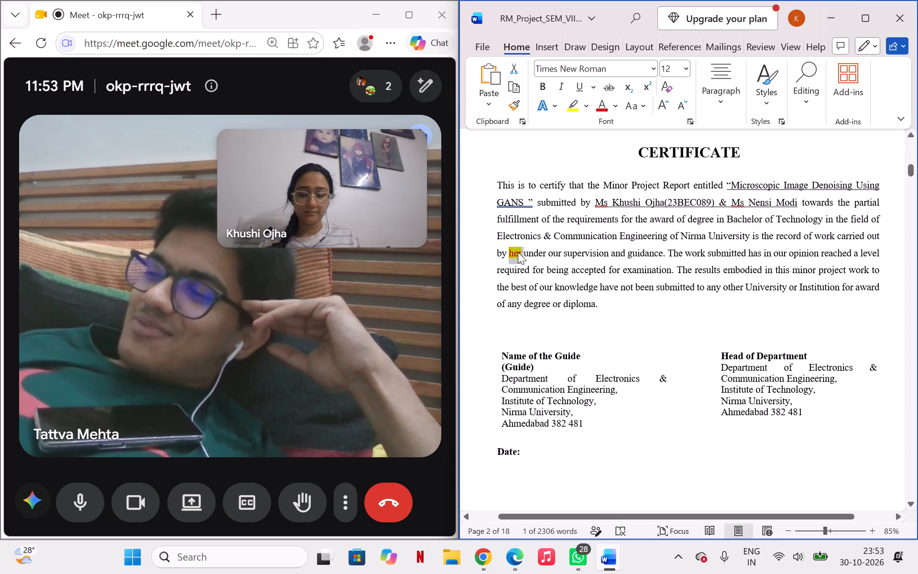
pyautogui.hotkey('ctrl', 'h')
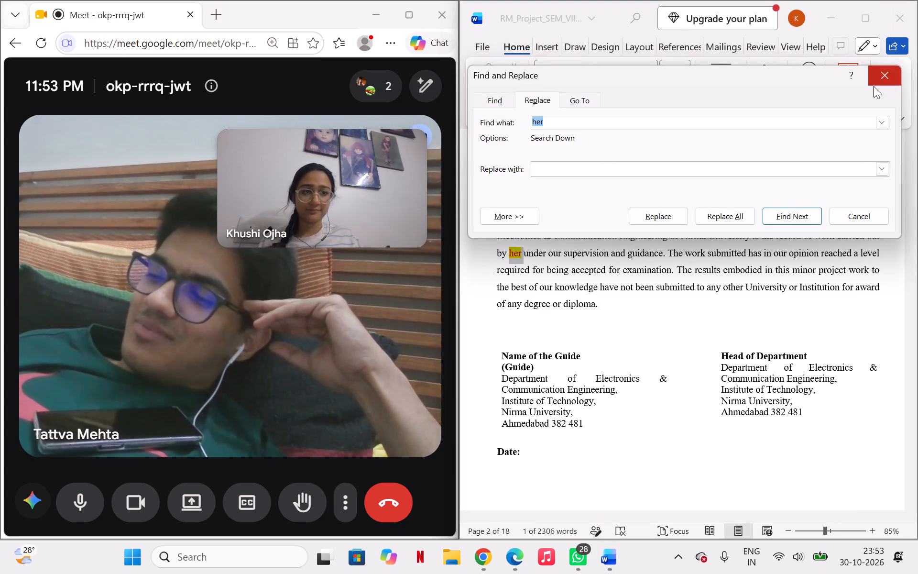
# Close Find and Replace and remove the yellow highlight from the word "her" in the certificate paragraph.
pyautogui.click(881, 77)
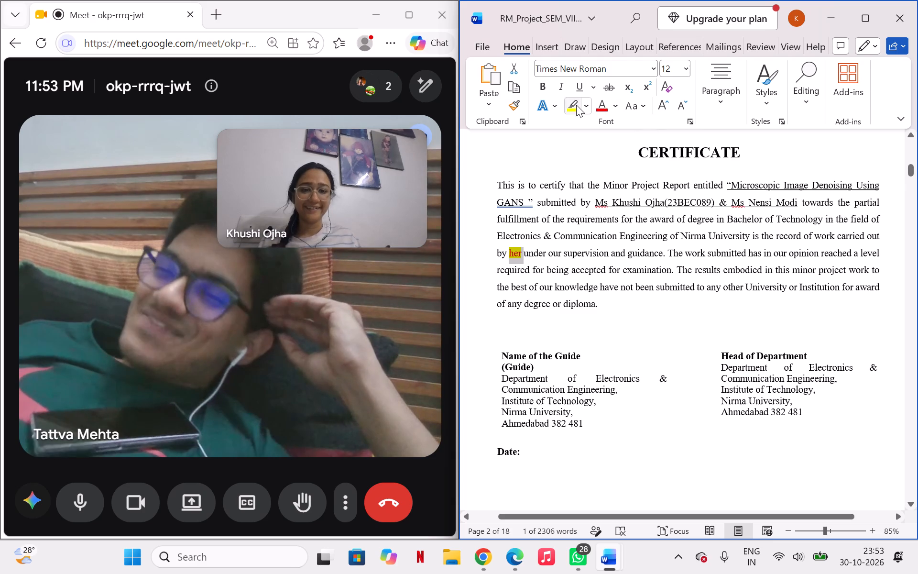
pyautogui.click(576, 105)
pyautogui.doubleClick(518, 252)
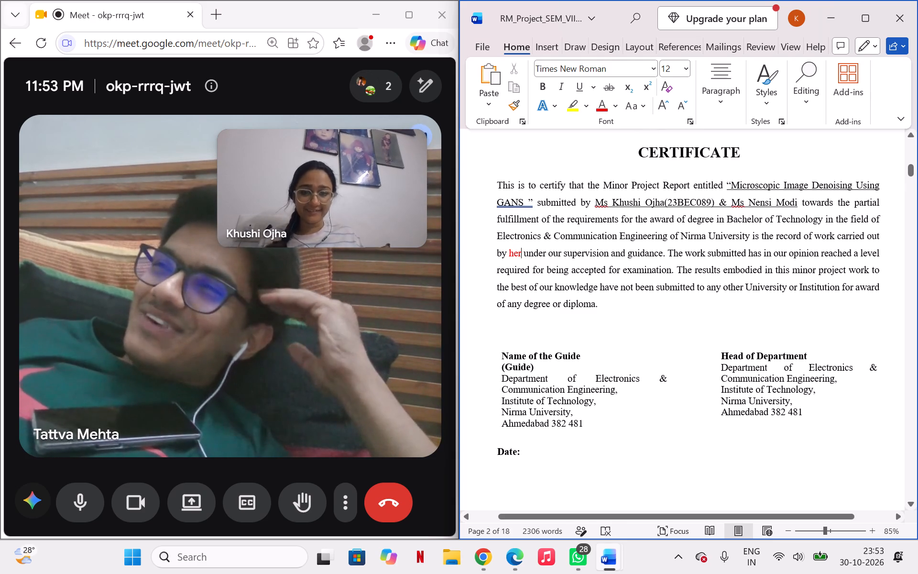
# Change the font colour of the word "her" in the certificate paragraph to black.
pyautogui.click(518, 252)
pyautogui.click(518, 252)
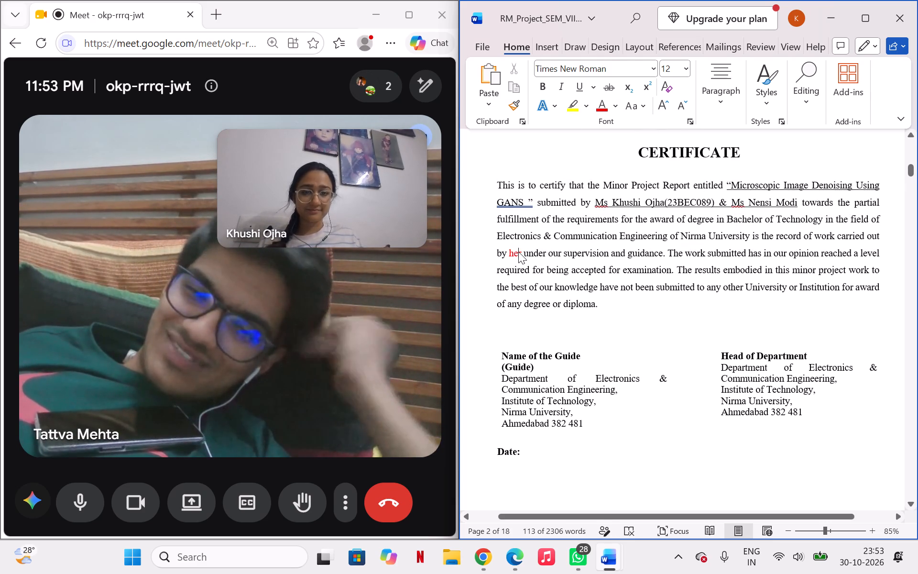
pyautogui.doubleClick(518, 252)
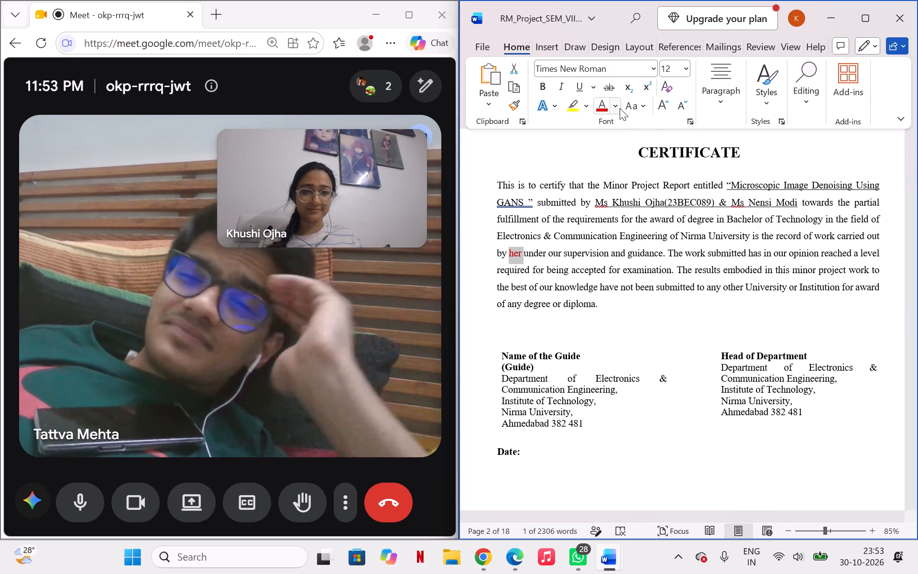
pyautogui.click(615, 100)
pyautogui.click(607, 159)
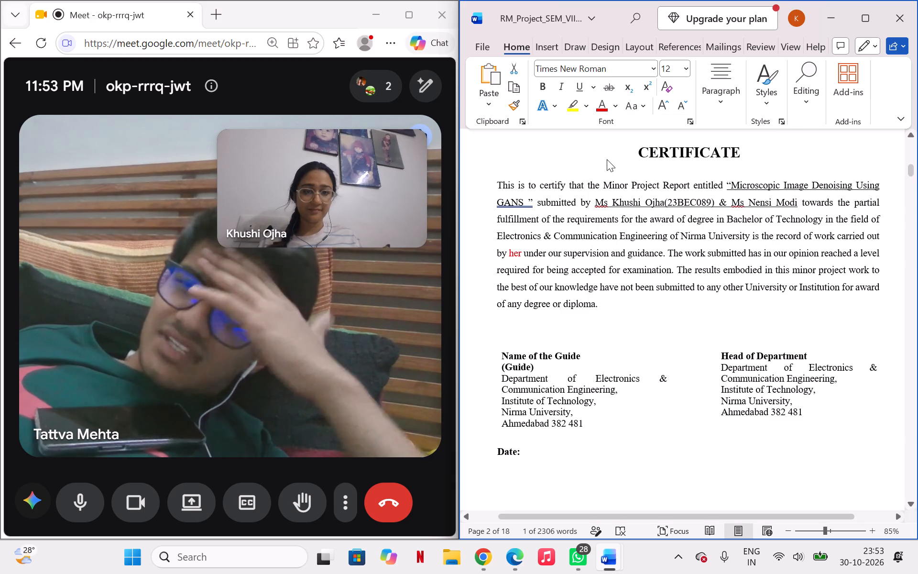
# Enter the guide's full name with the title "Dr." on the blank line above "Name of the Guide".
pyautogui.click(570, 342)
pyautogui.scroll(-1, 570, 342)
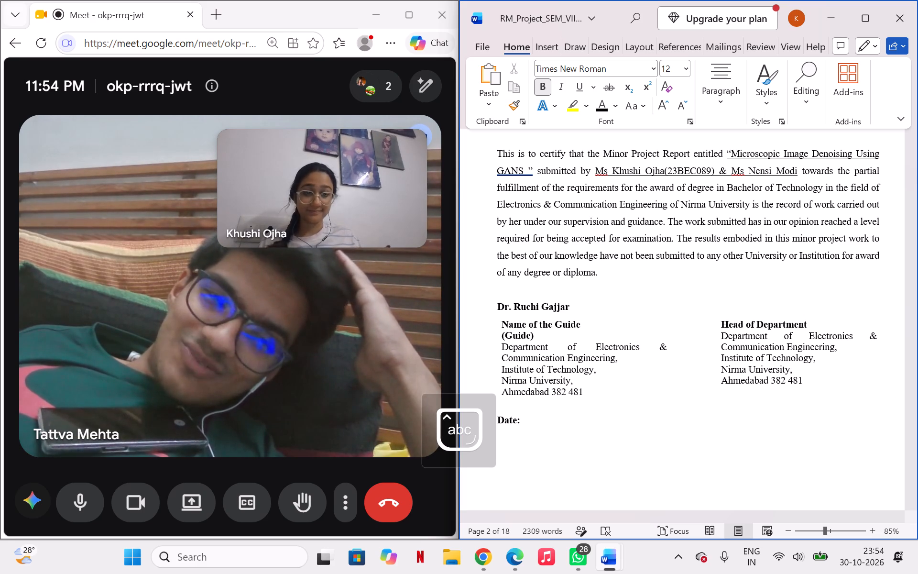
pyautogui.scroll(-1, 567, 346)
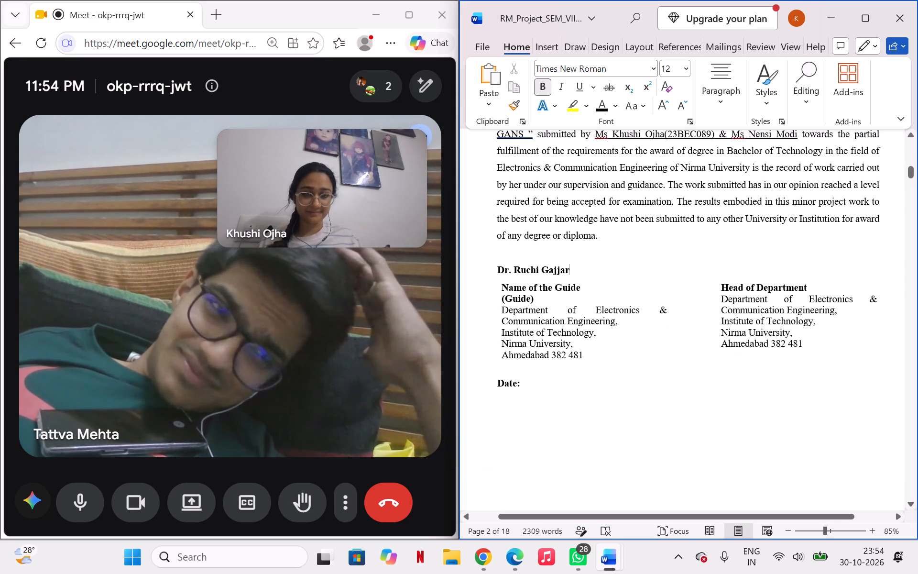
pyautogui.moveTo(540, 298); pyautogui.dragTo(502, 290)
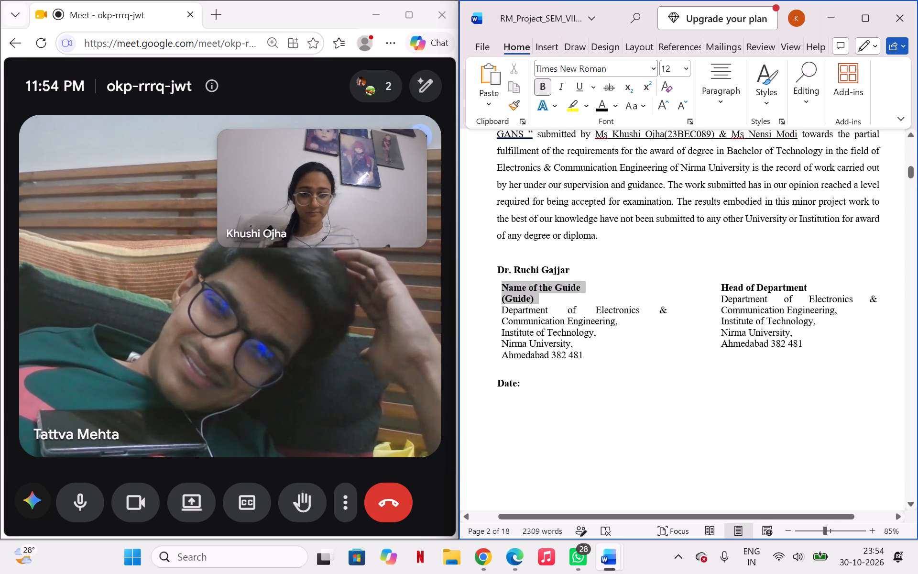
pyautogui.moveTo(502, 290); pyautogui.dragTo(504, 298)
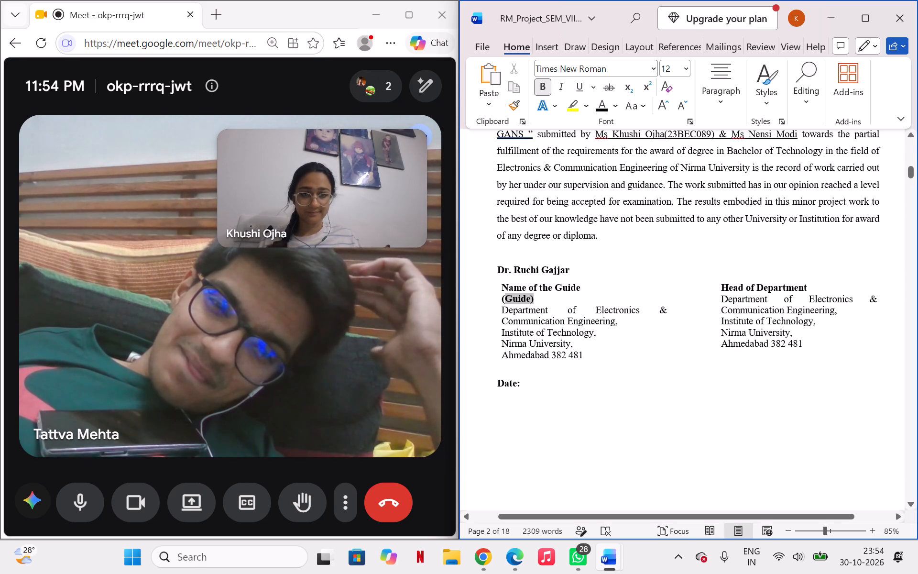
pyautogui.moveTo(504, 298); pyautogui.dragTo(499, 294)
# Add a space after the "Date:" label beneath the signature blocks on the certificate page.
pyautogui.click(545, 395)
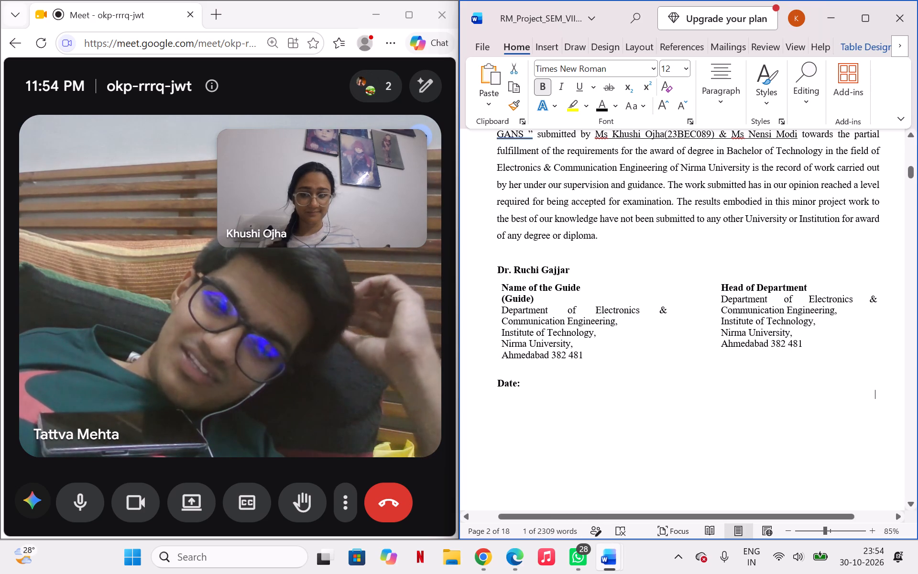
pyautogui.click(532, 384)
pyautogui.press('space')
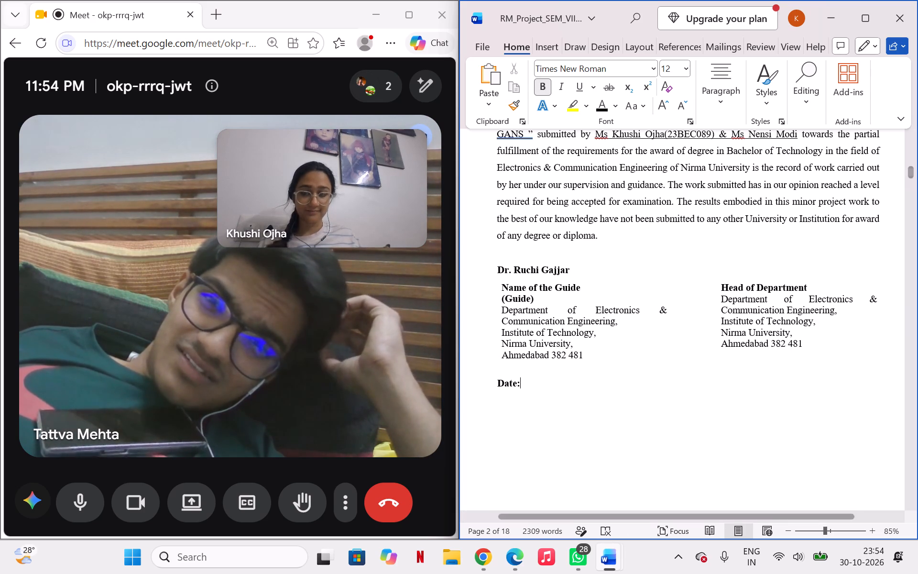
# Enter 30/10/2026 as the date at the bottom of the certificate page.
pyautogui.press('2')
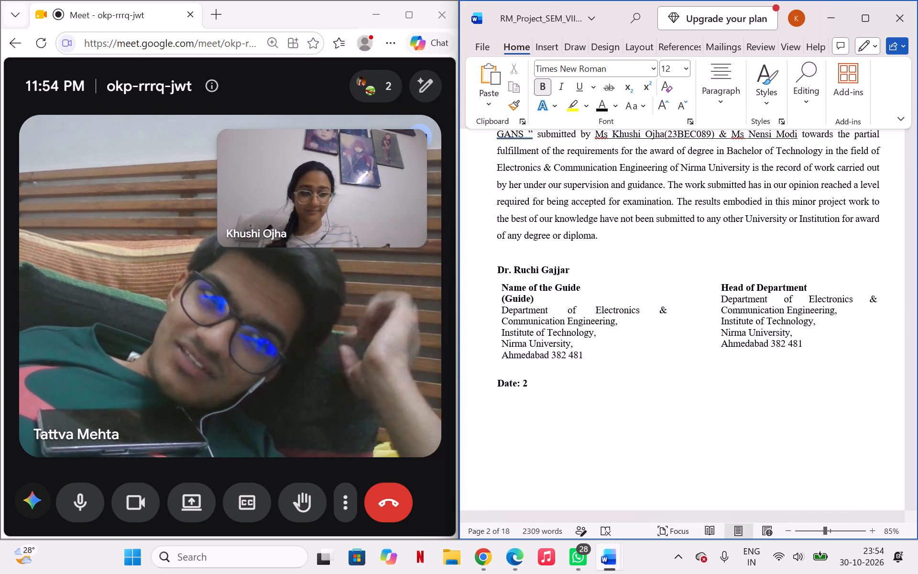
pyautogui.press('BackSpace')
pyautogui.write('30')
pyautogui.write('/10')
pyautogui.write('/2')
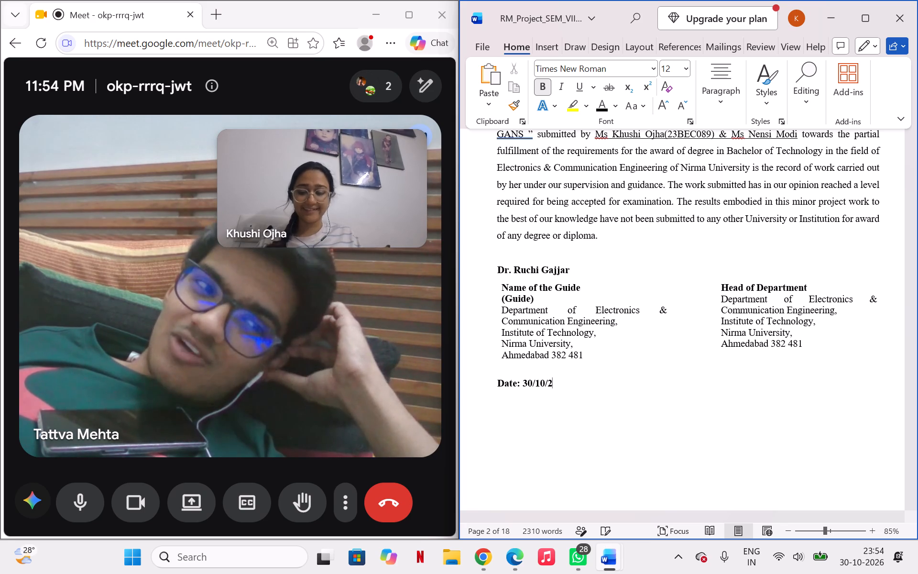
pyautogui.write('026')
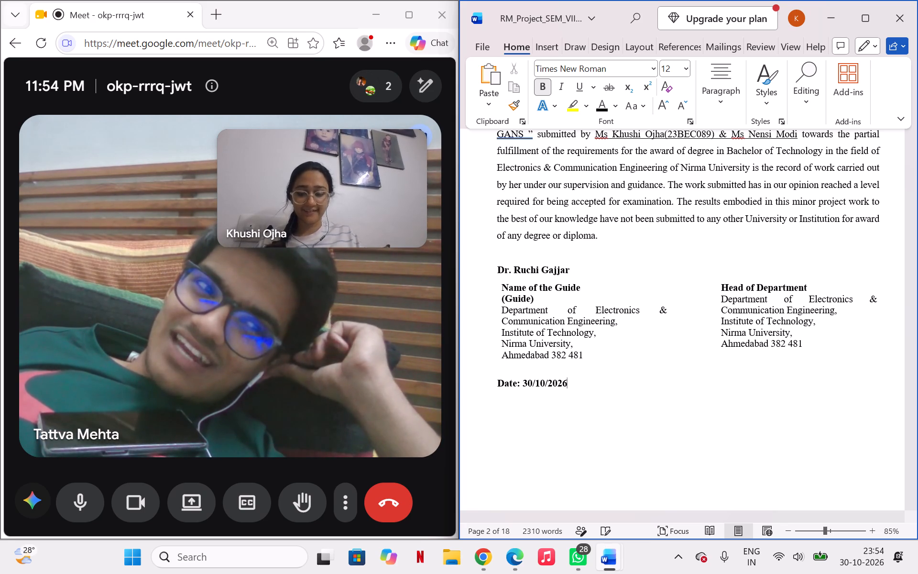
pyautogui.click(608, 474)
# Shorten "I/We" to "We" at the start of the Undertaking for Originality of the Work paragraph.
pyautogui.scroll(-2, 608, 474)
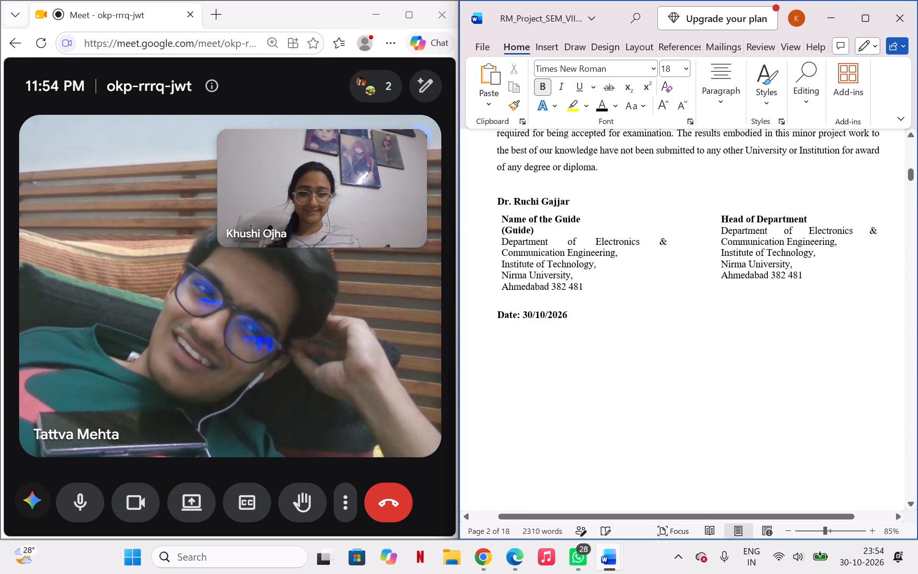
pyautogui.scroll(-3, 608, 474)
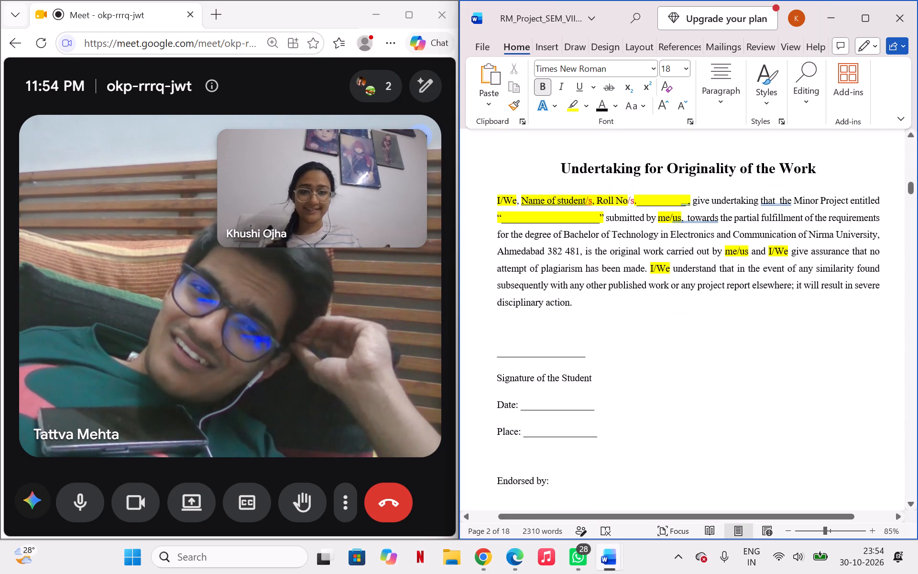
pyautogui.click(510, 201)
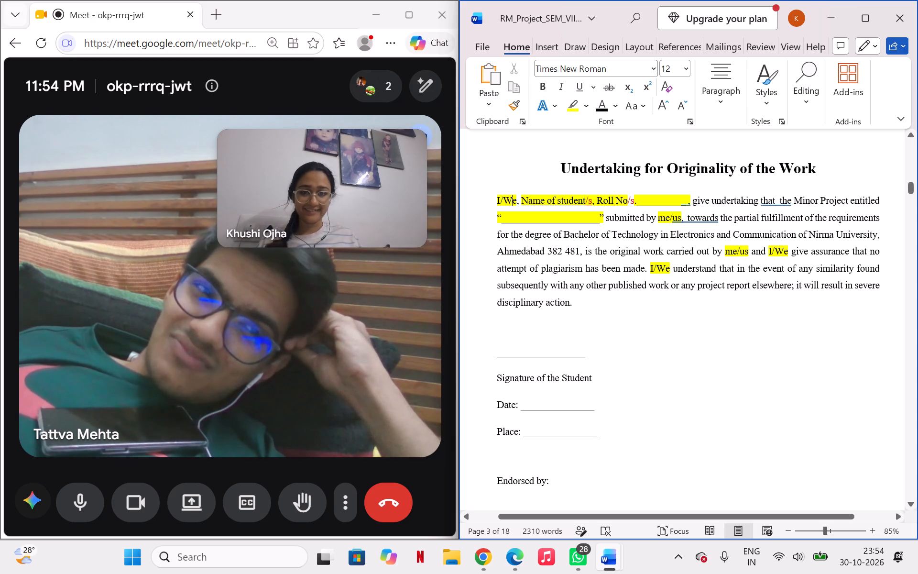
pyautogui.click(501, 204)
pyautogui.press('Right')
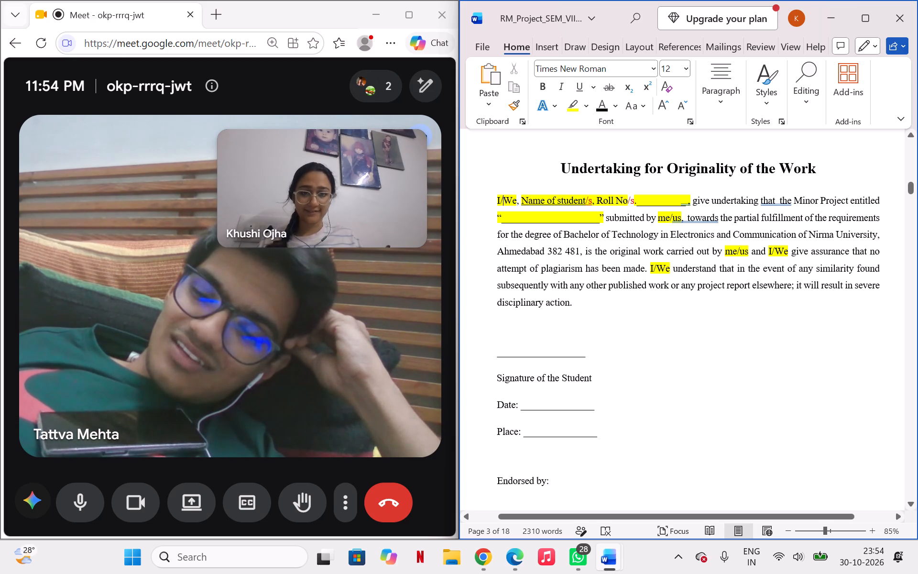
pyautogui.press('Right')
pyautogui.press('Right')
pyautogui.press('Right')
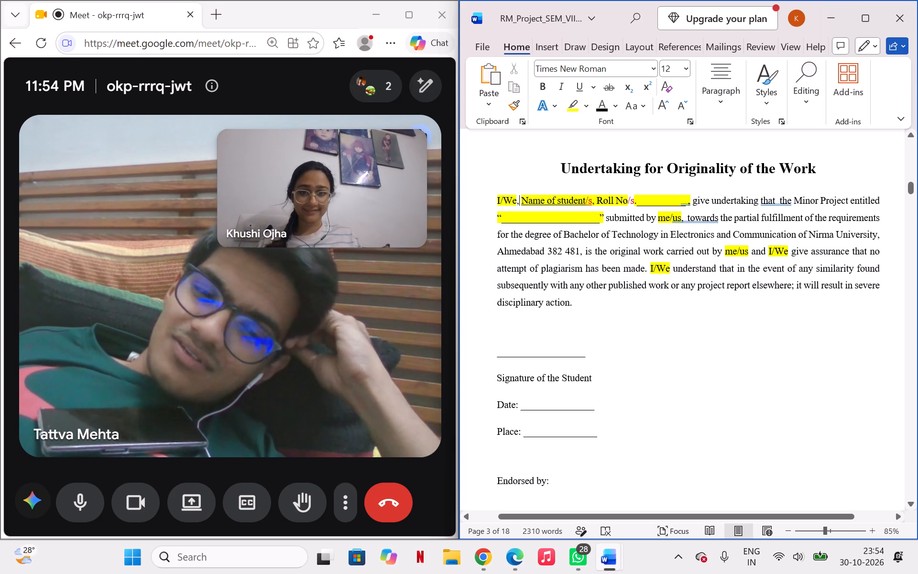
pyautogui.press('Left')
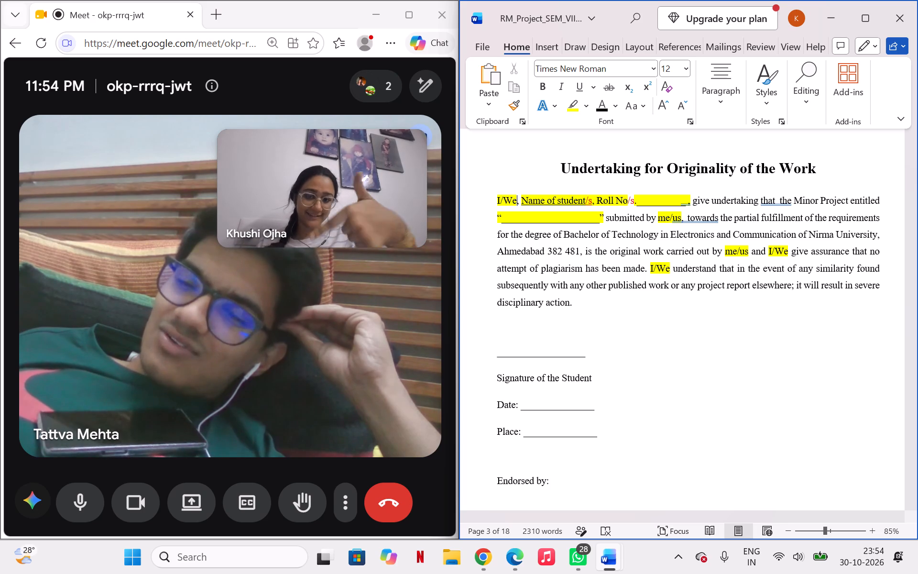
pyautogui.click(501, 204)
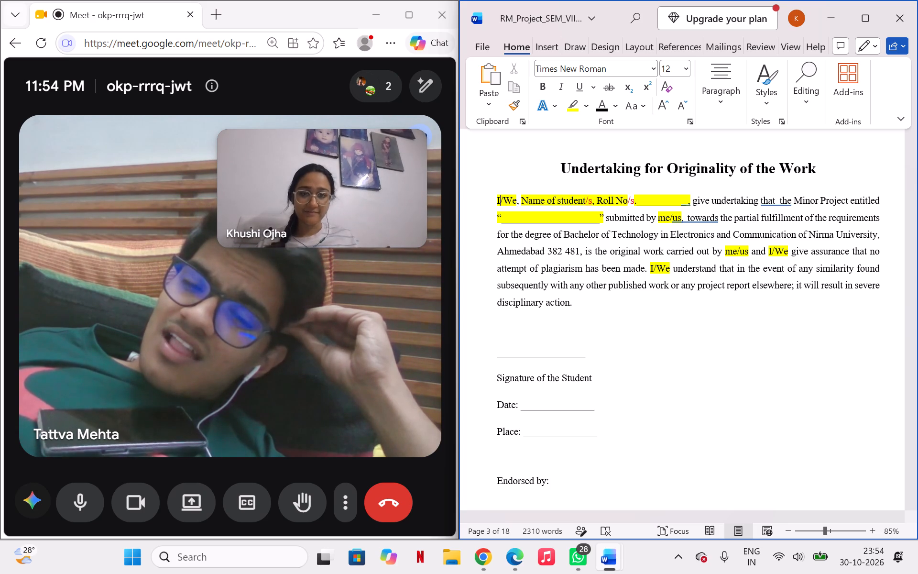
pyautogui.press('Right')
pyautogui.press('BackSpace')
pyautogui.press('BackSpace')
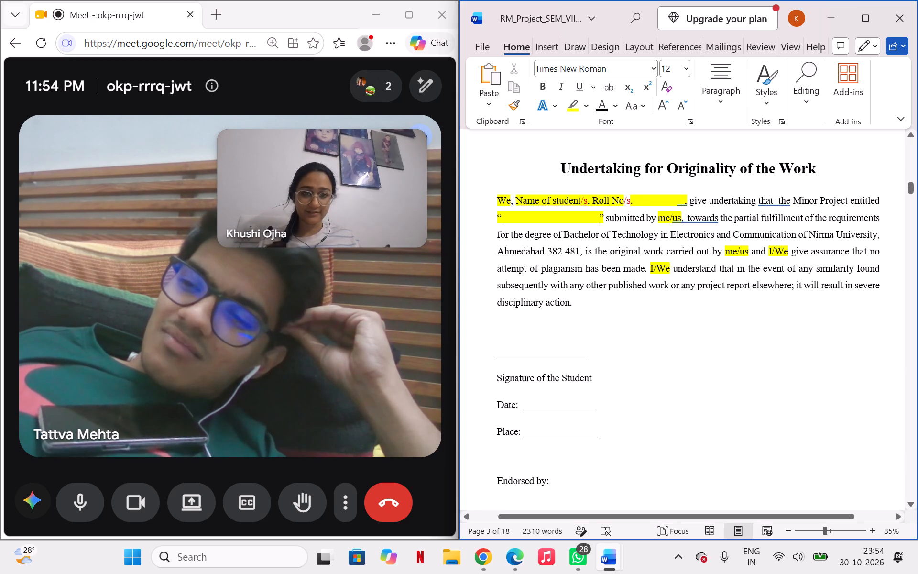
# Replace the "Name of student/s" placeholder in the undertaking paragraph with the first student's name.
pyautogui.doubleClick(520, 201)
pyautogui.doubleClick(520, 201)
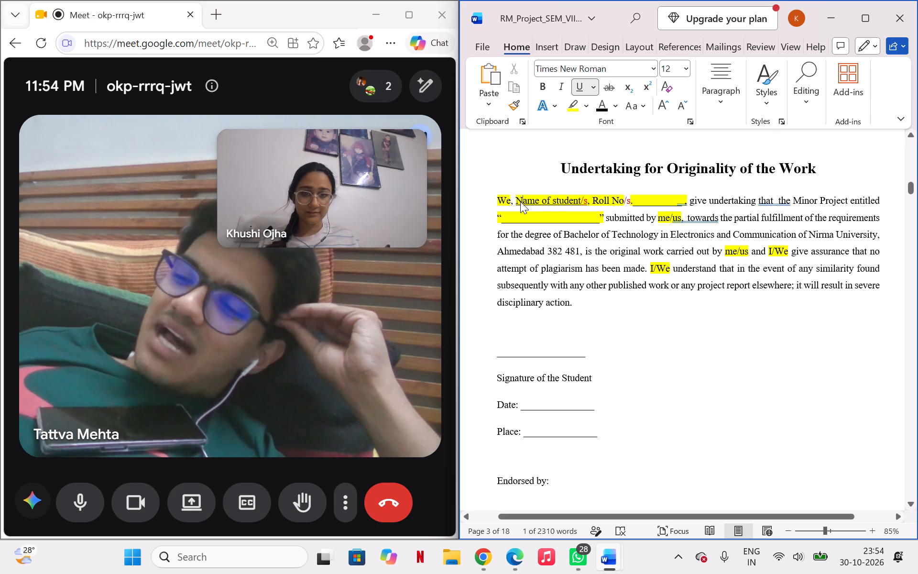
pyautogui.moveTo(589, 201); pyautogui.dragTo(588, 201)
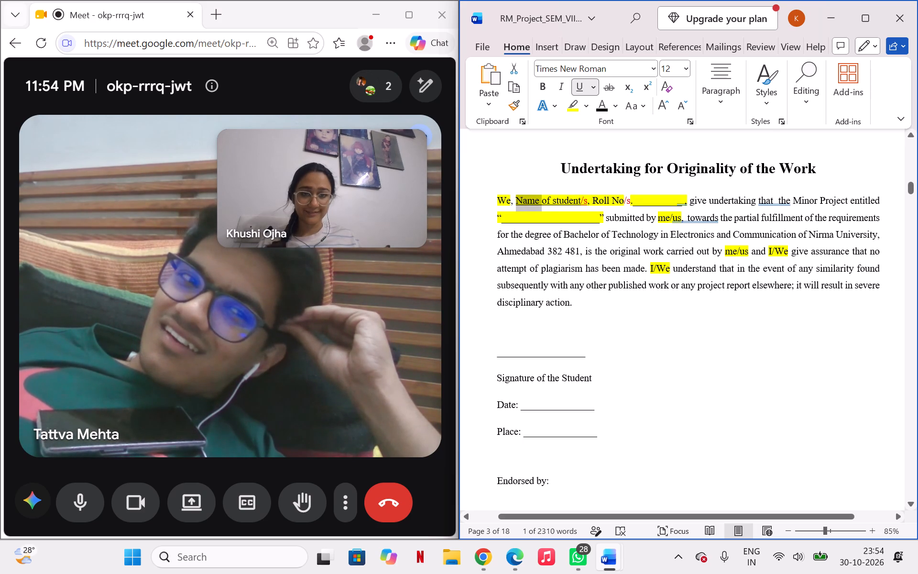
pyautogui.moveTo(588, 201); pyautogui.dragTo(582, 200)
pyautogui.click(582, 200)
pyautogui.moveTo(586, 202); pyautogui.dragTo(522, 202)
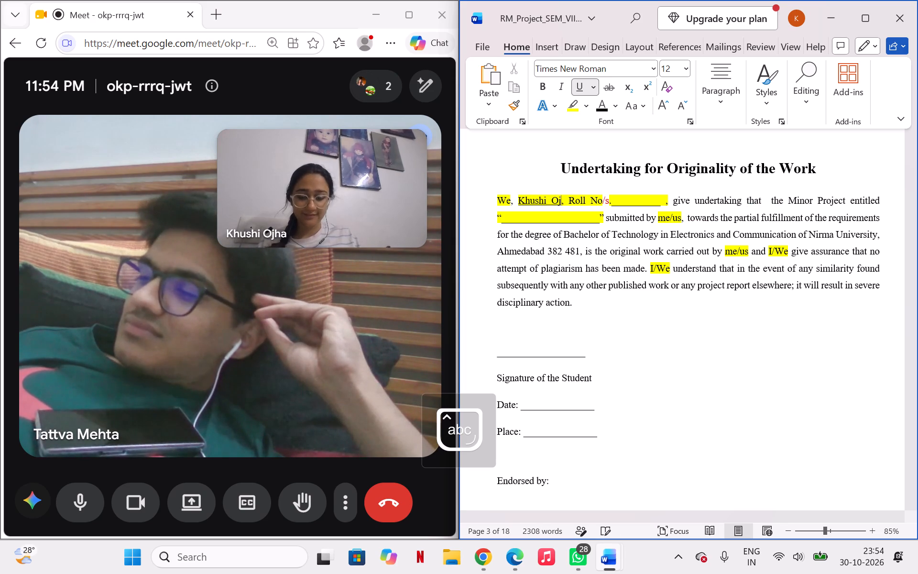
pyautogui.press('Right')
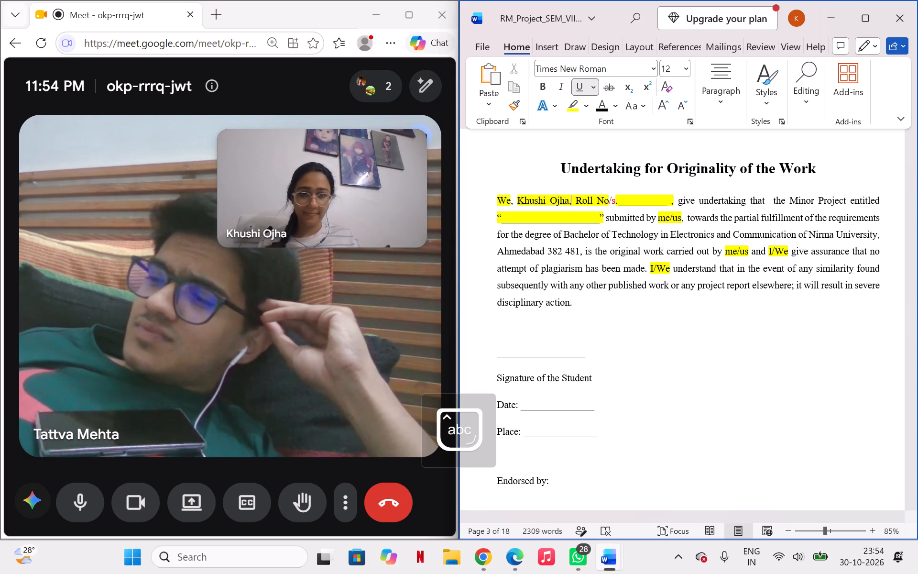
# Replace the "Roll No/s." placeholder and its blank with the first student's roll number, followed by the second student's name and roll number.
pyautogui.press('Right')
pyautogui.press('Right')
pyautogui.press('Right')
pyautogui.press('Right')
pyautogui.press('Right')
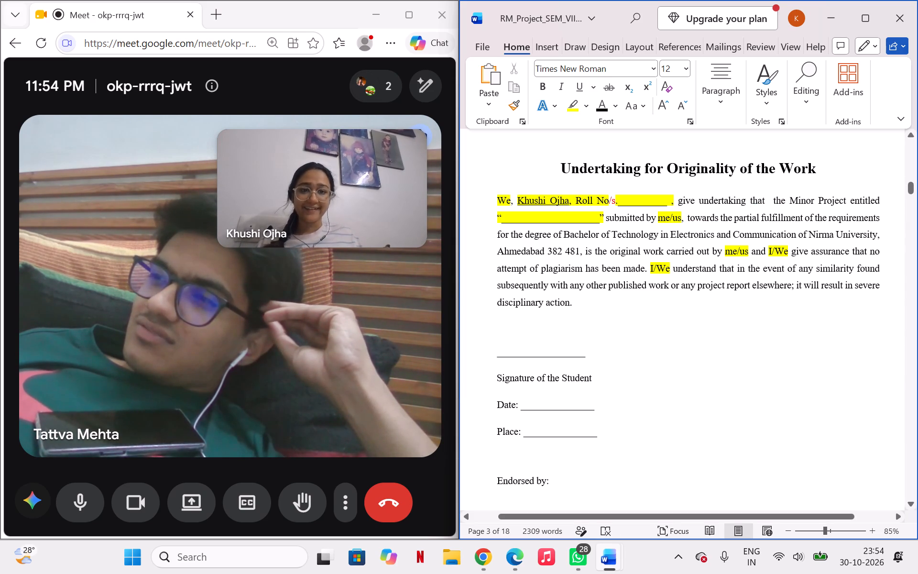
pyautogui.moveTo(618, 202); pyautogui.dragTo(574, 201)
pyautogui.press('BackSpace')
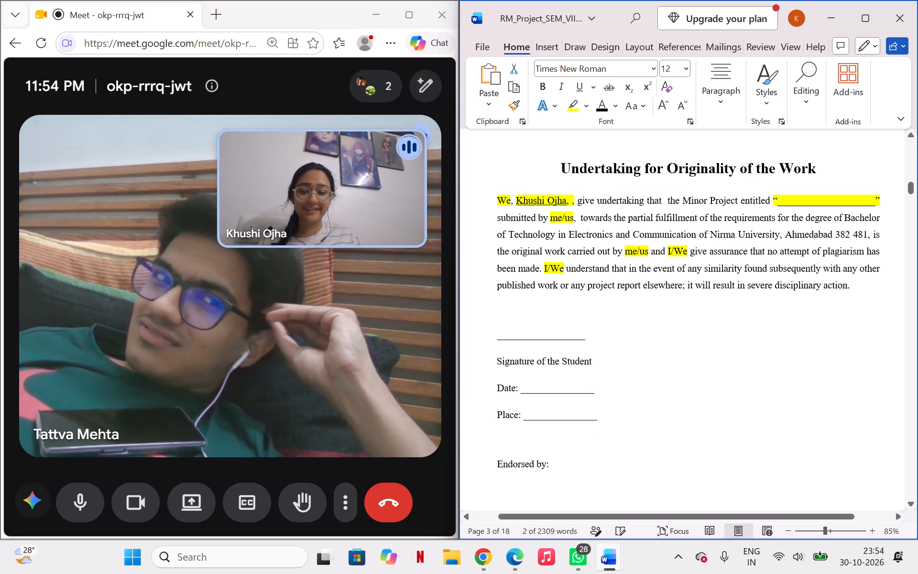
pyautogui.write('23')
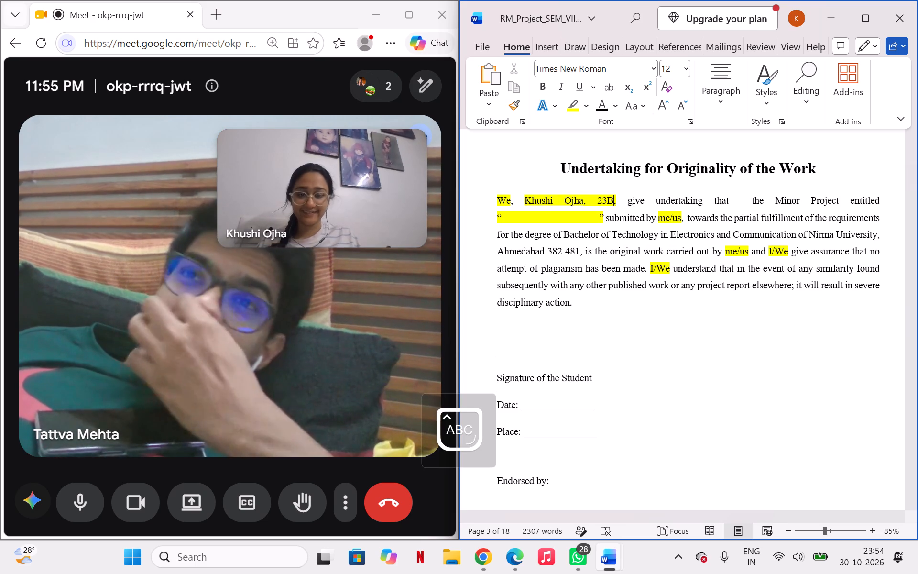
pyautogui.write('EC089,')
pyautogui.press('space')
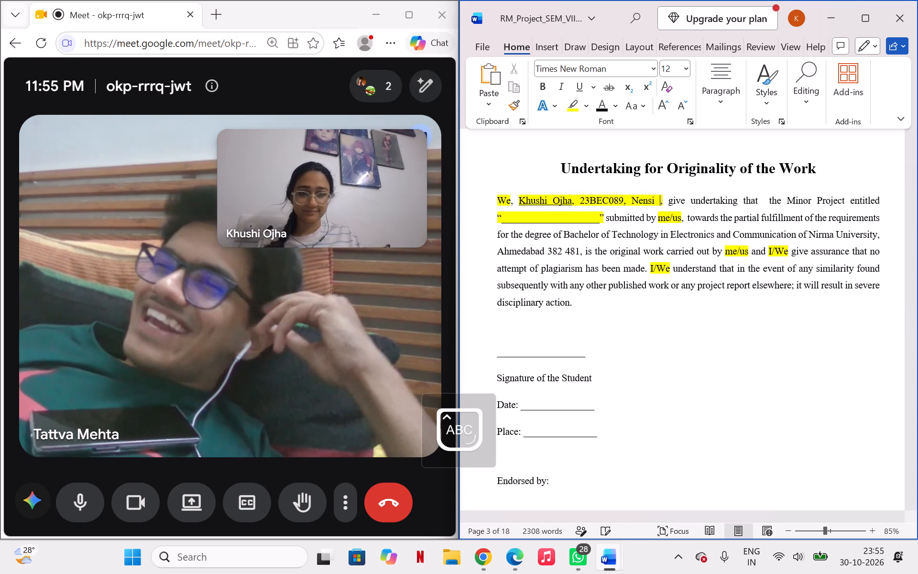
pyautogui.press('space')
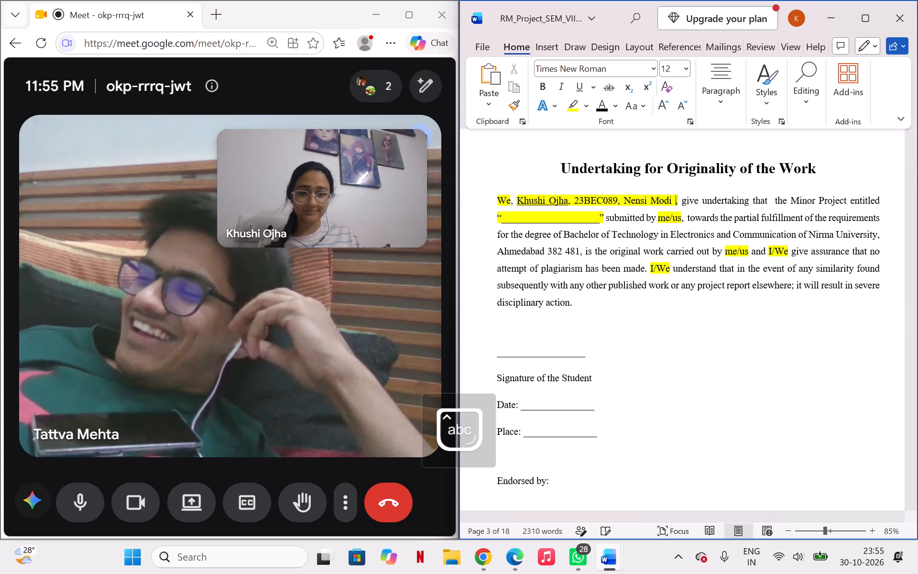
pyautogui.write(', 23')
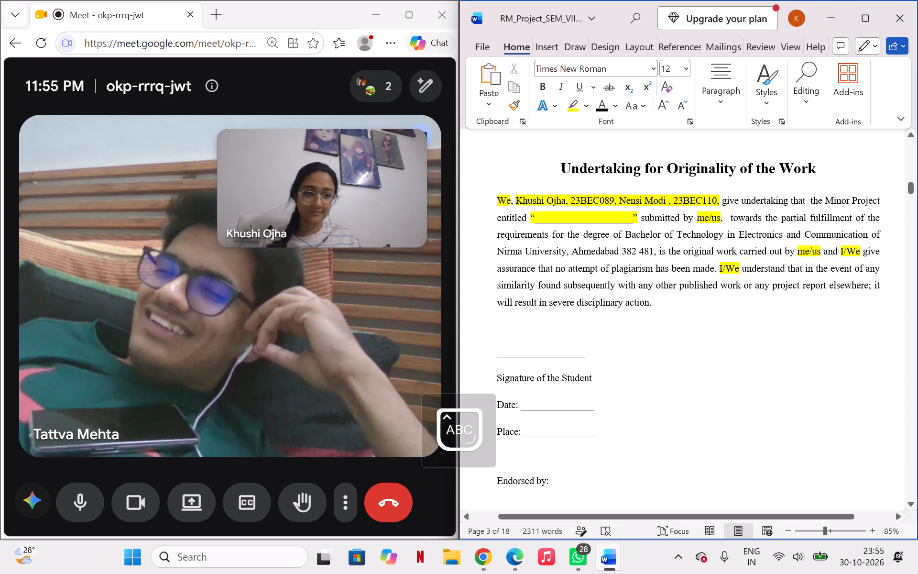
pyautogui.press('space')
# Remove the yellow highlight from "We" through the second student's roll number in the undertaking paragraph.
pyautogui.moveTo(718, 201); pyautogui.dragTo(566, 194)
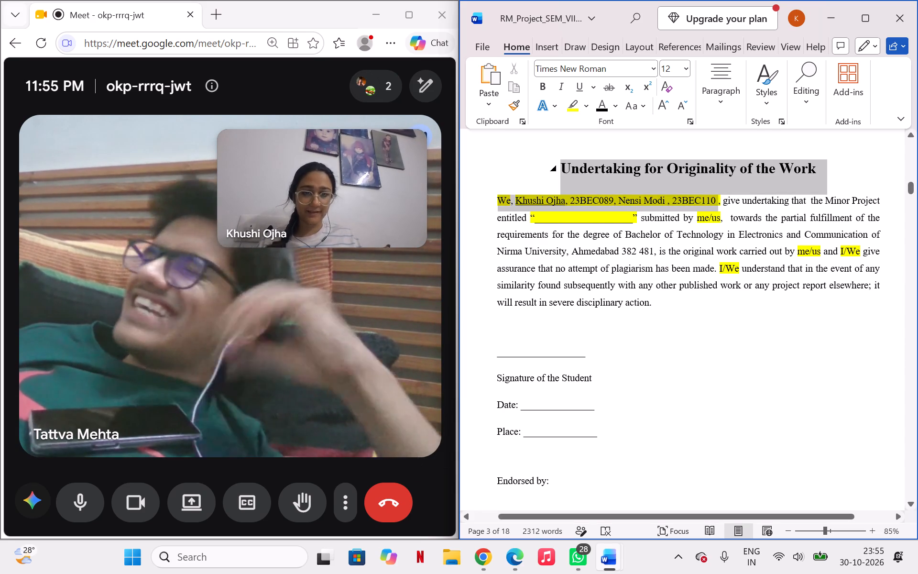
pyautogui.moveTo(566, 194); pyautogui.dragTo(500, 199)
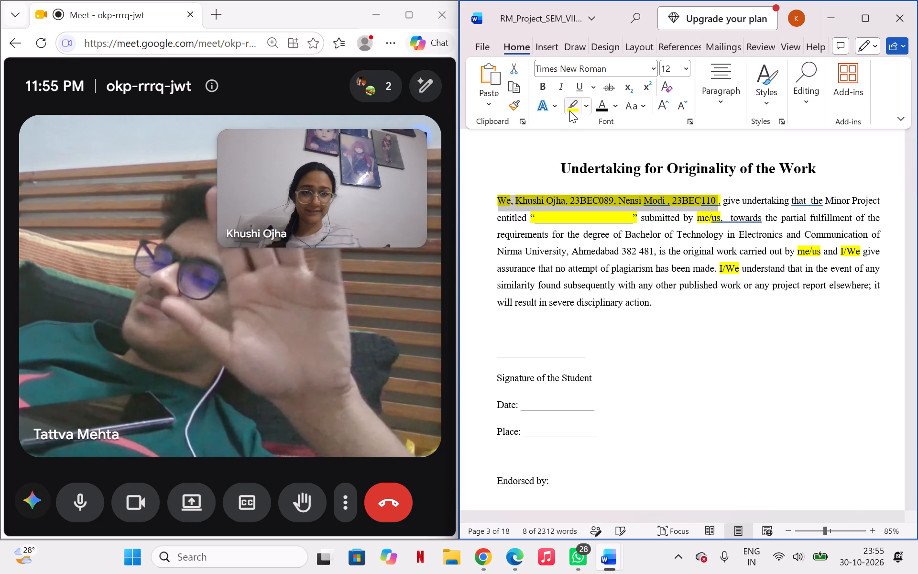
pyautogui.click(569, 110)
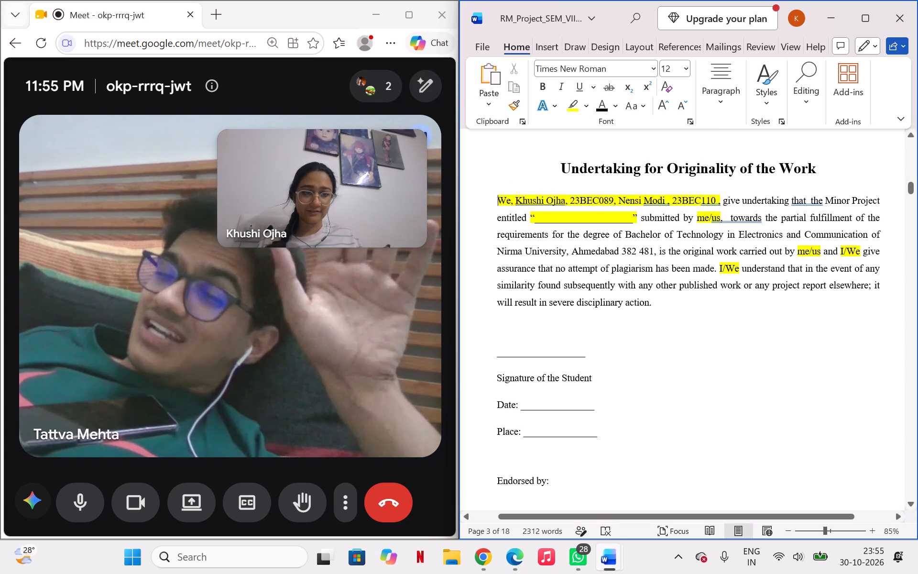
pyautogui.moveTo(723, 204); pyautogui.dragTo(495, 195)
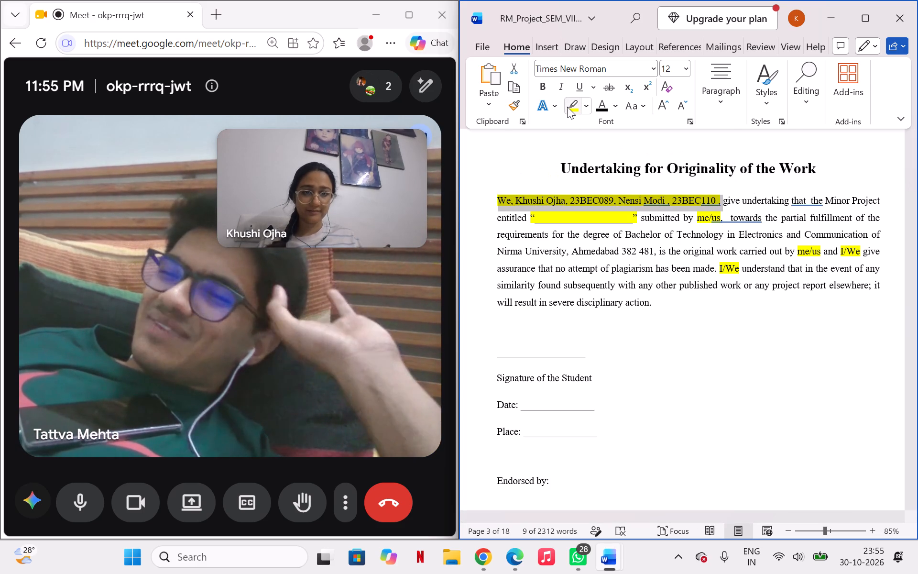
pyautogui.click(567, 107)
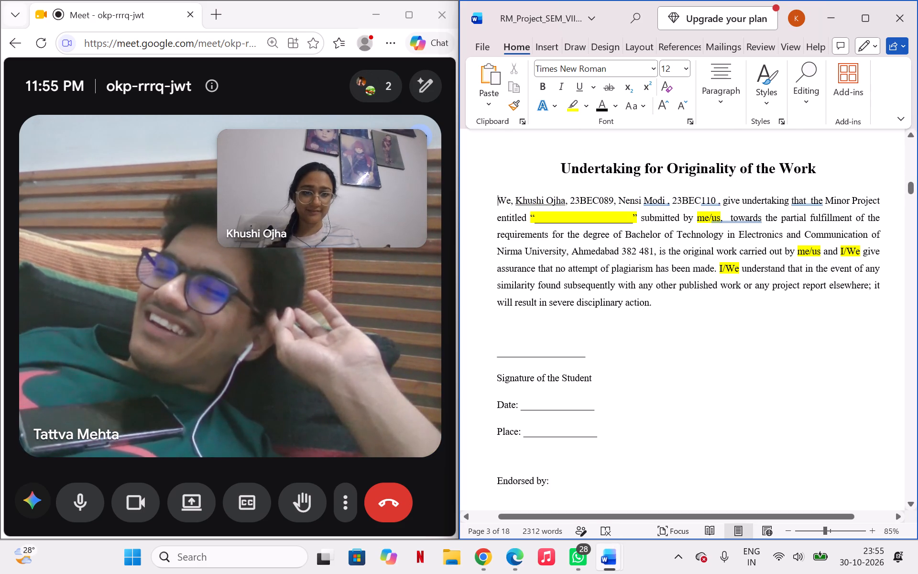
# Fill in the quoted project title as "Microscopic Image Denoising using GANS" in the undertaking paragraph and remove the leftover blank line around it.
pyautogui.tripleClick(532, 221)
pyautogui.click(532, 221)
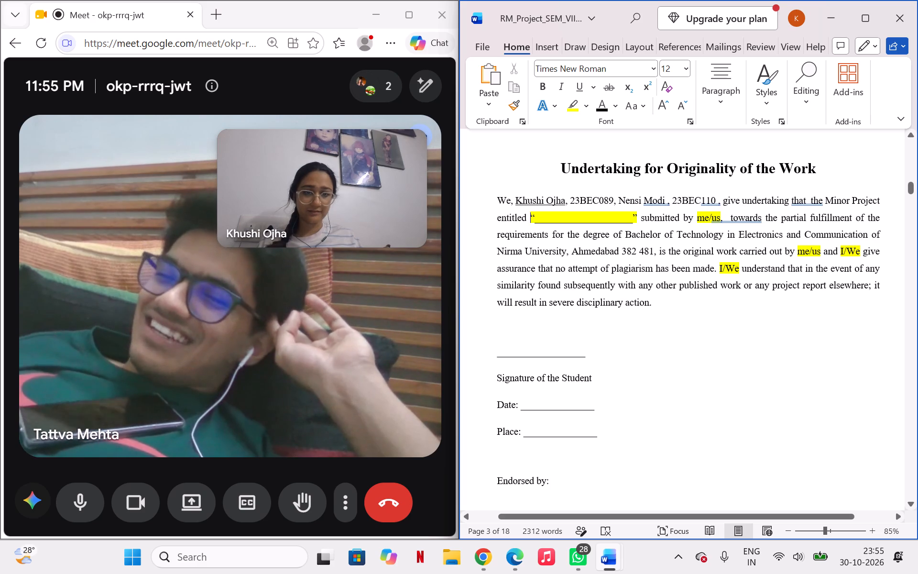
pyautogui.click(537, 218)
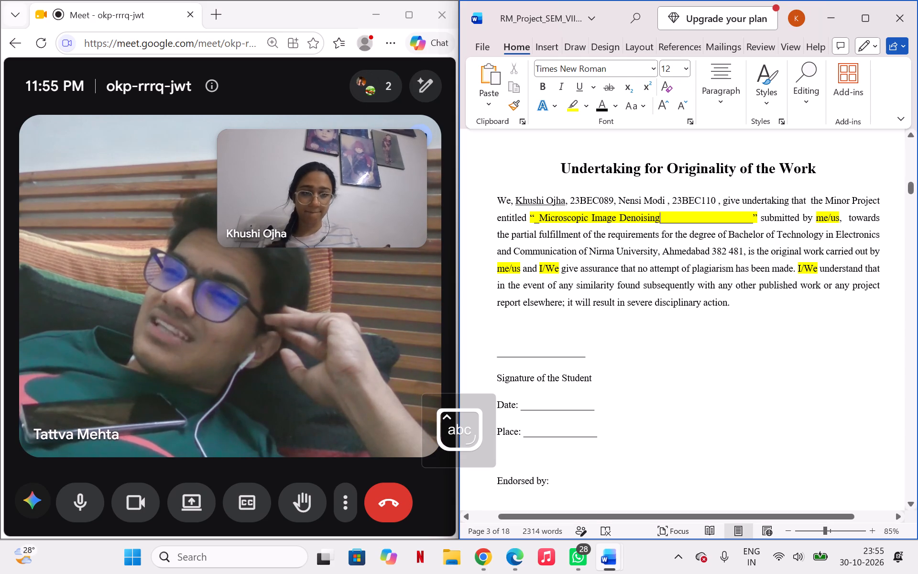
pyautogui.press('space')
pyautogui.write('using')
pyautogui.press('space')
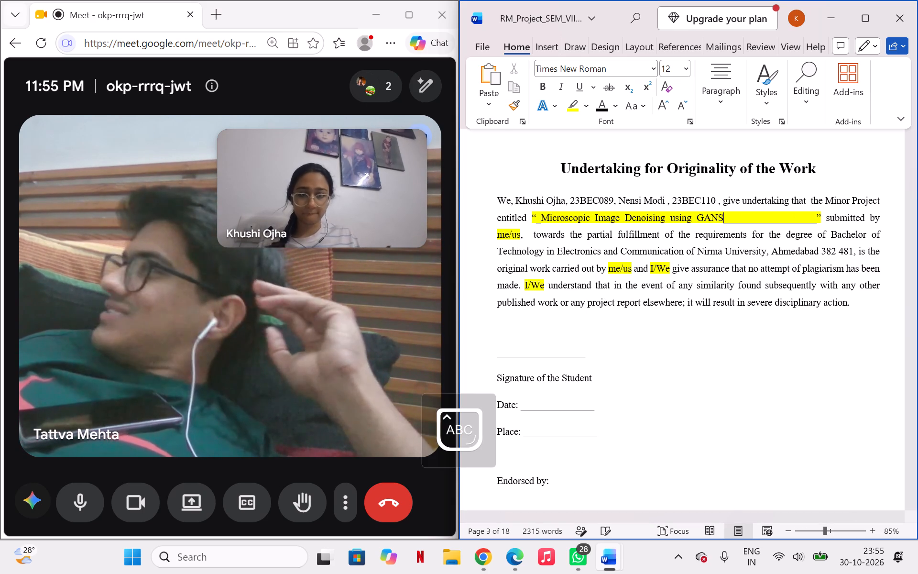
pyautogui.moveTo(817, 221); pyautogui.dragTo(724, 221)
pyautogui.press('BackSpace')
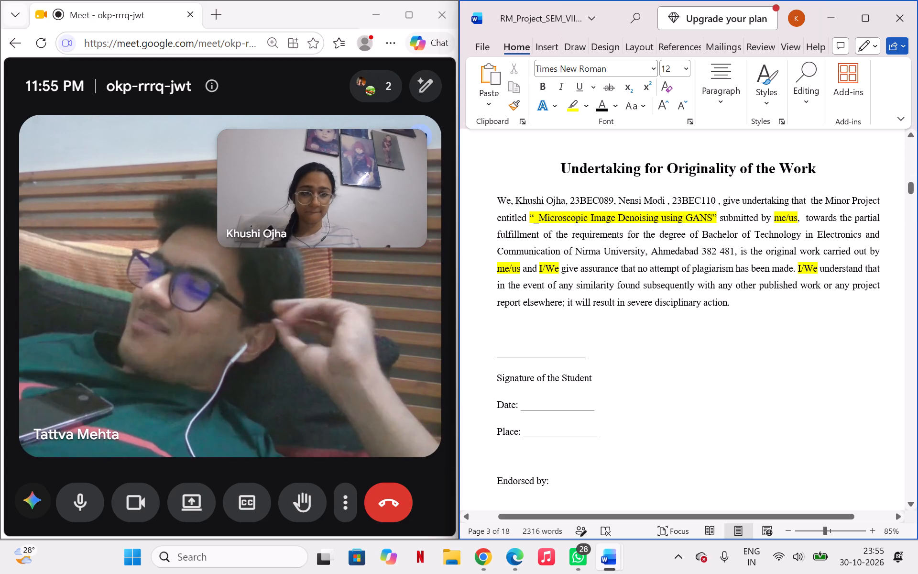
pyautogui.moveTo(712, 221); pyautogui.dragTo(534, 218)
pyautogui.click(534, 218)
pyautogui.click(540, 220)
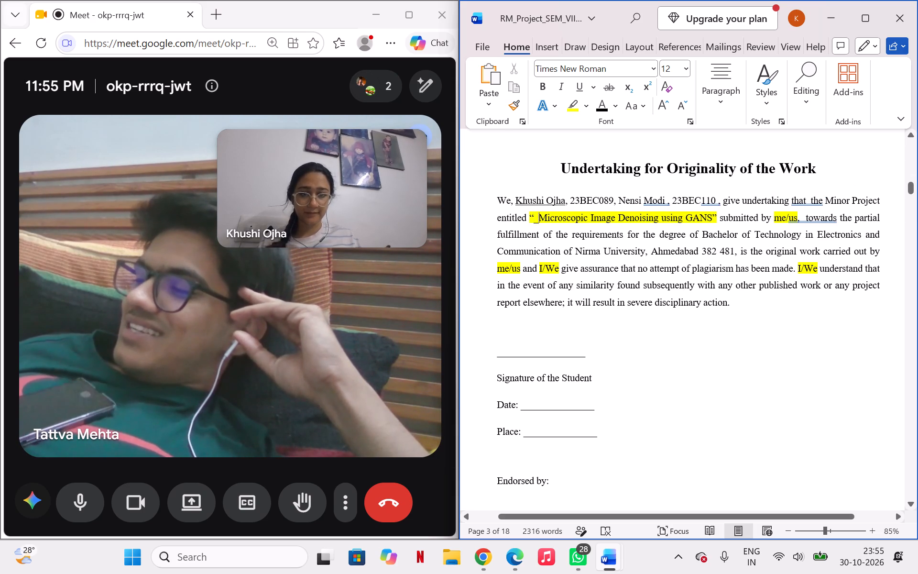
# Delete the stray blank before the quoted project title in the undertaking paragraph and remove the title's yellow highlight.
pyautogui.press('BackSpace')
pyautogui.moveTo(529, 218); pyautogui.dragTo(644, 221)
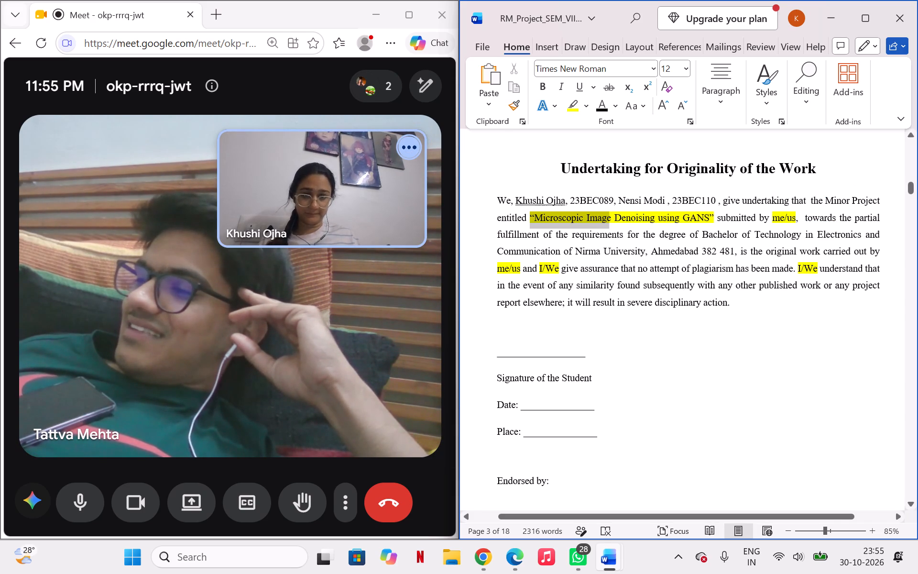
pyautogui.moveTo(644, 221); pyautogui.dragTo(713, 221)
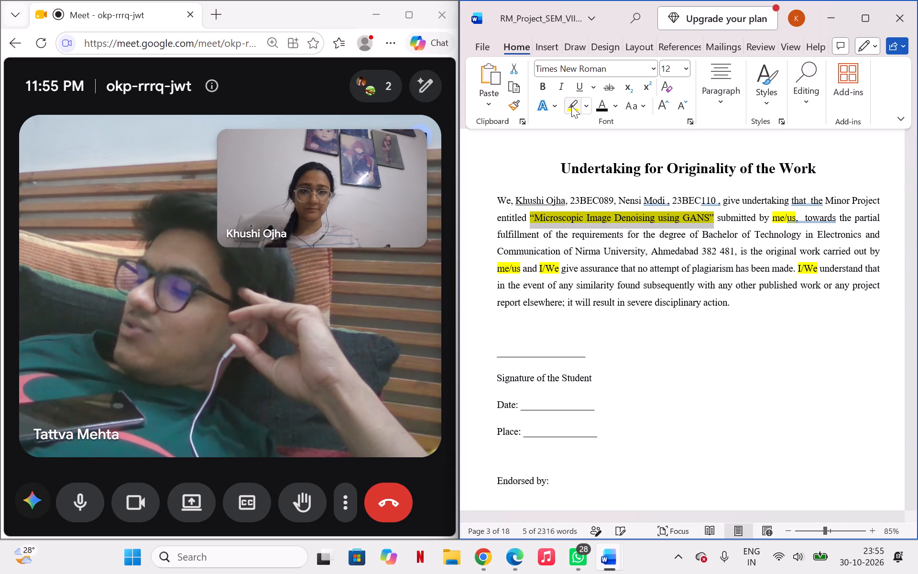
pyautogui.click(571, 106)
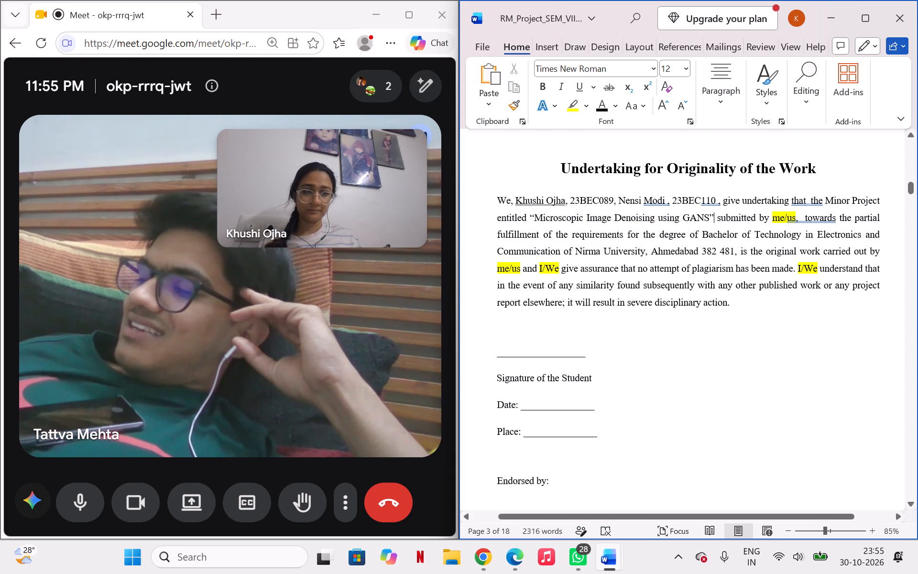
# Reduce "me/us" after "submitted by" to "us" in the undertaking paragraph and remove its yellow highlight.
pyautogui.moveTo(787, 219); pyautogui.dragTo(775, 220)
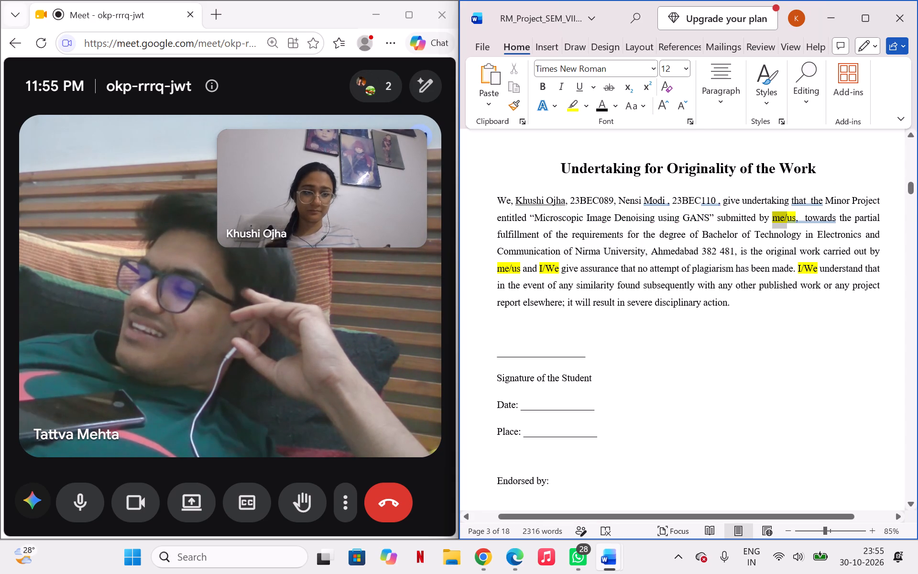
pyautogui.moveTo(775, 220); pyautogui.dragTo(776, 220)
pyautogui.press('BackSpace')
pyautogui.doubleClick(783, 219)
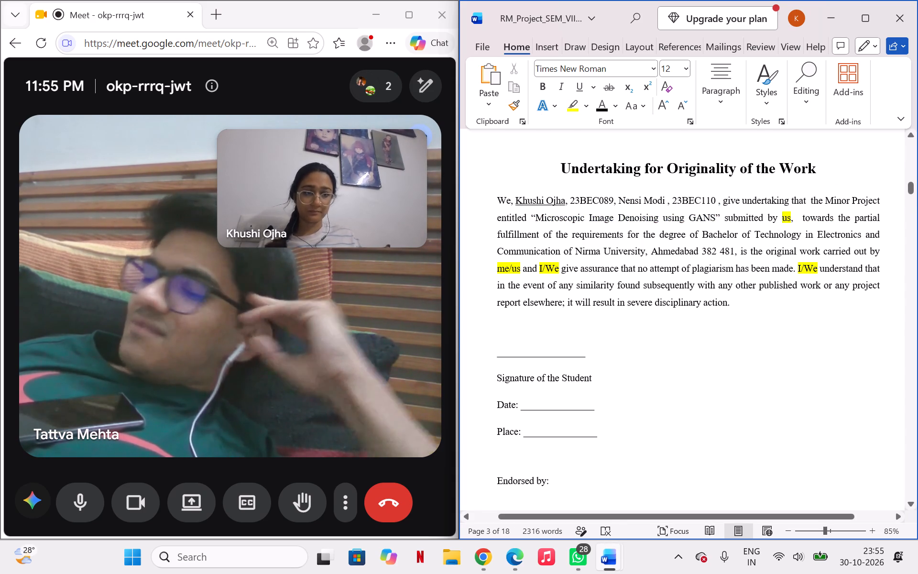
pyautogui.click(574, 103)
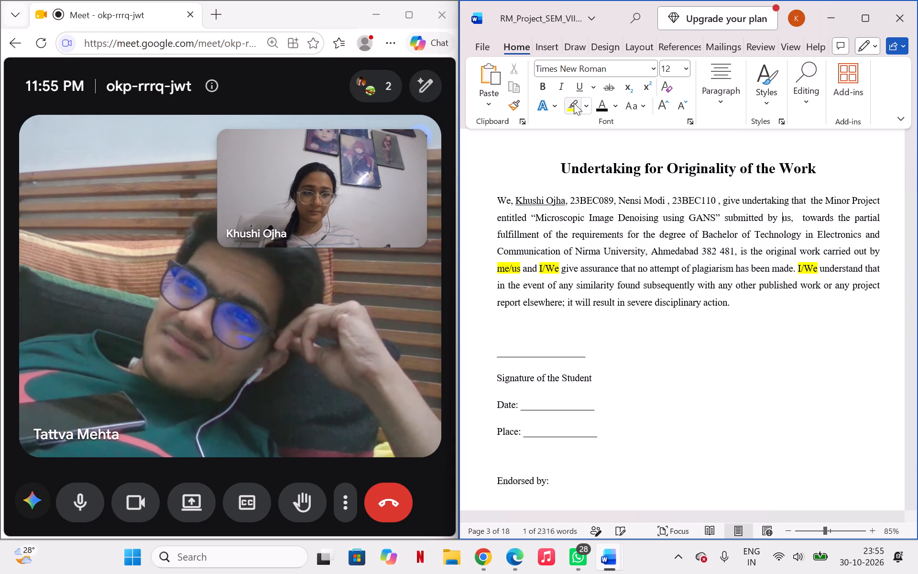
# Reduce "me/us" after "original work carried out by" to "us" and remove its yellow highlight.
pyautogui.moveTo(509, 269); pyautogui.dragTo(497, 267)
pyautogui.press('BackSpace')
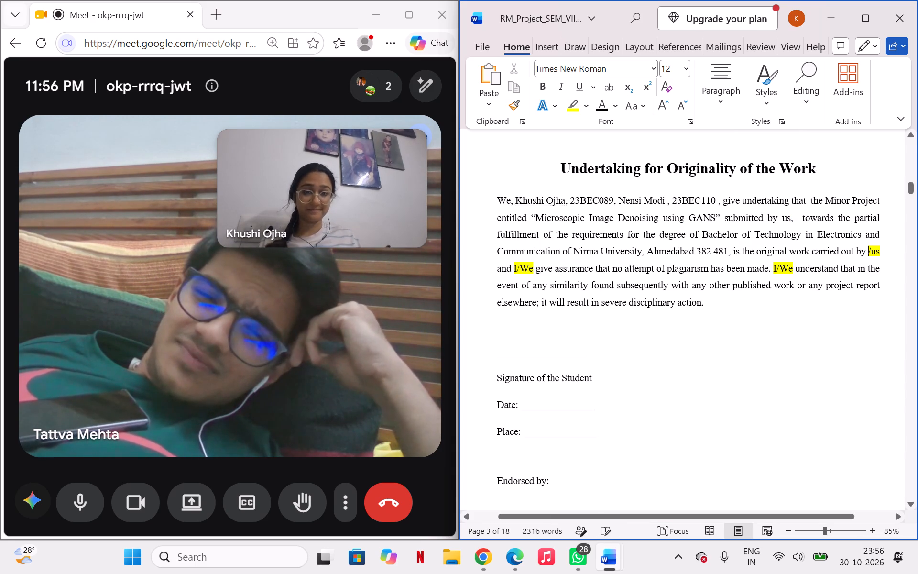
pyautogui.press('Right')
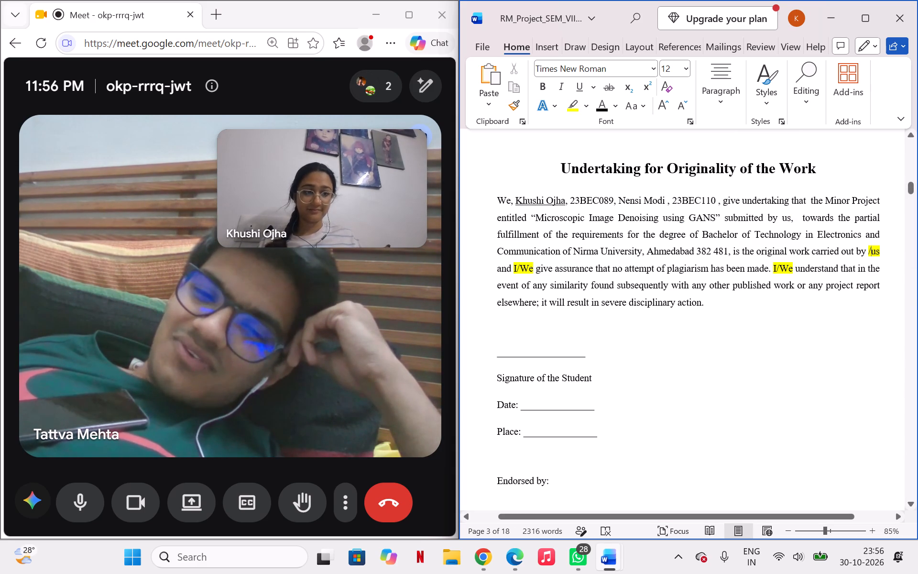
pyautogui.click(872, 251)
pyautogui.press('BackSpace')
pyautogui.click(872, 251)
pyautogui.moveTo(872, 251); pyautogui.dragTo(882, 251)
pyautogui.click(565, 105)
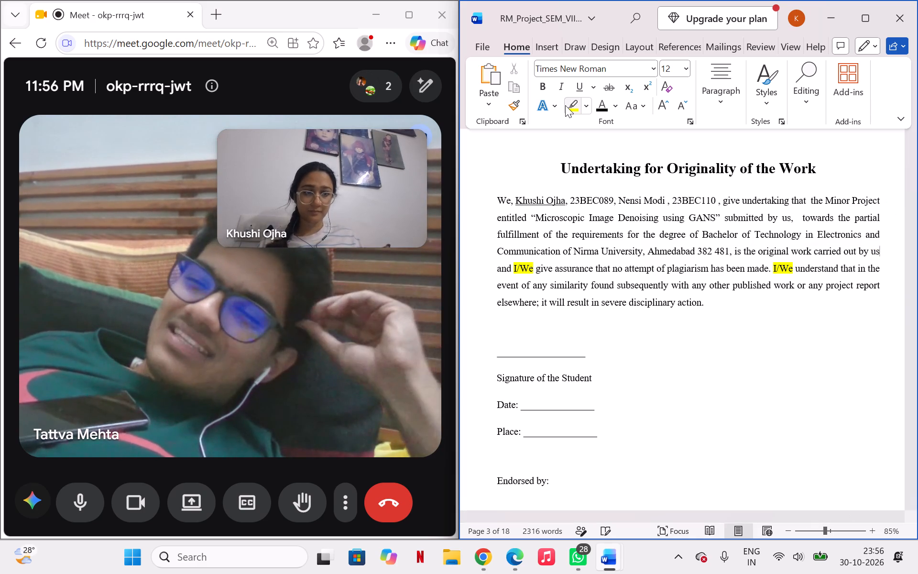
# Reduce "I/We" before "understand that" to "We" and remove its yellow highlight.
pyautogui.click(782, 271)
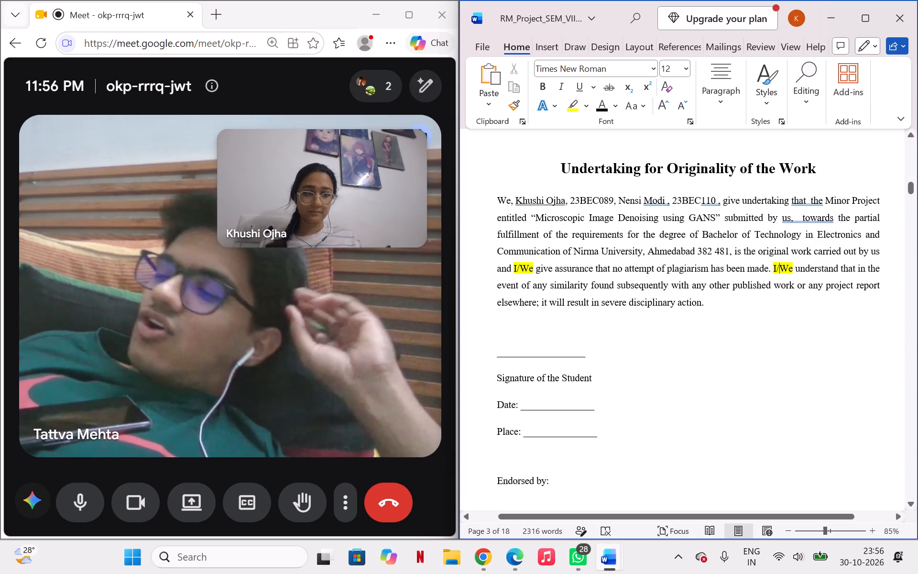
pyautogui.press('BackSpace')
pyautogui.press('BackSpace')
pyautogui.doubleClick(783, 271)
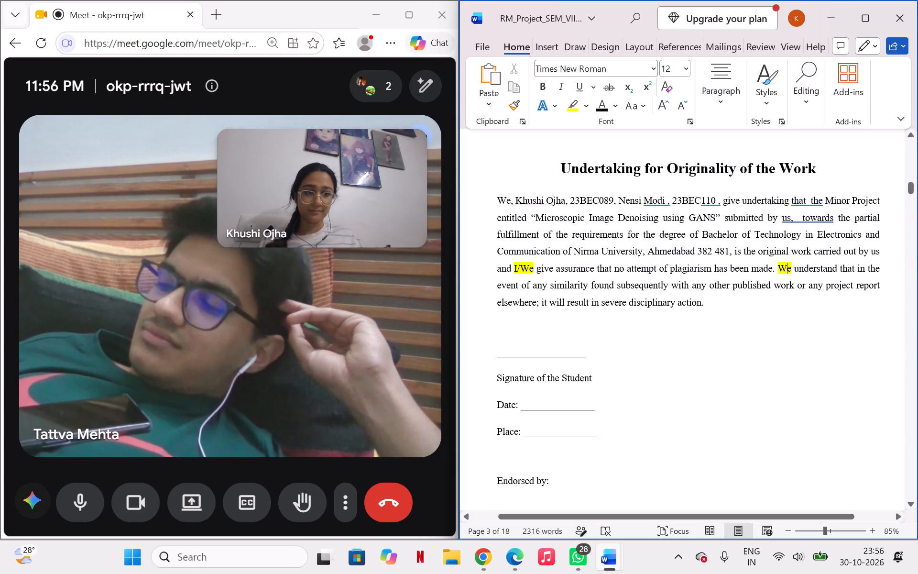
pyautogui.click(578, 102)
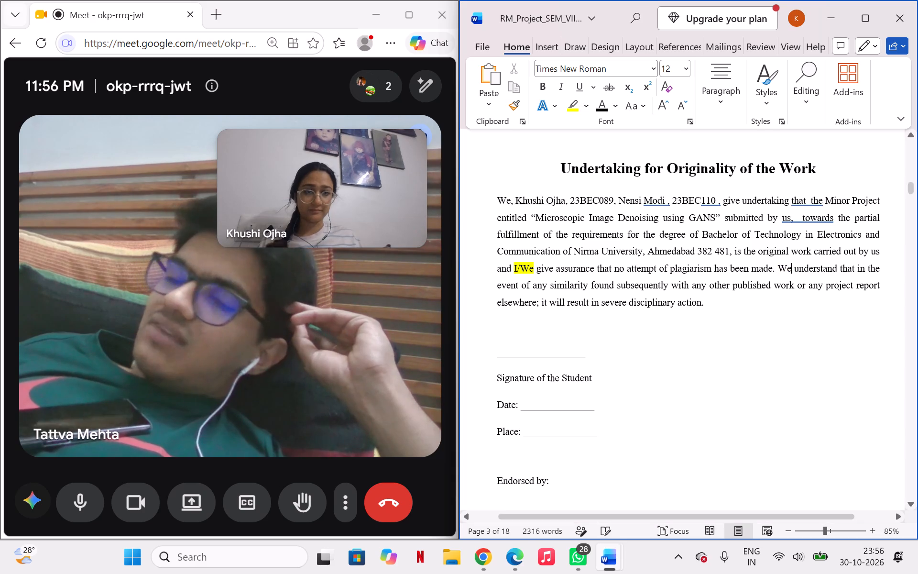
# Shorten "I/We" to "We" before "give assurance" in the undertaking paragraph and clear the word's yellow highlight.
pyautogui.click(525, 271)
pyautogui.press('Left')
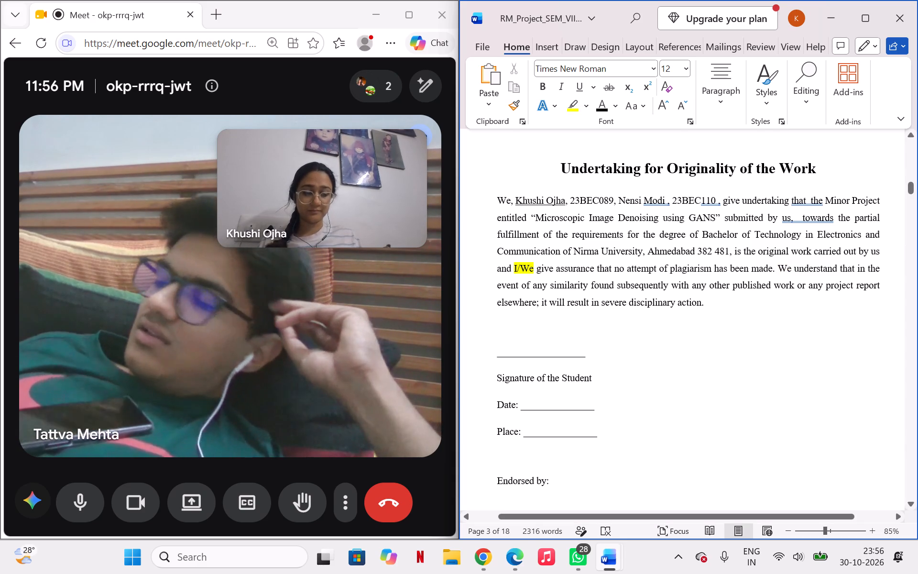
pyautogui.press('BackSpace')
pyautogui.press('BackSpace')
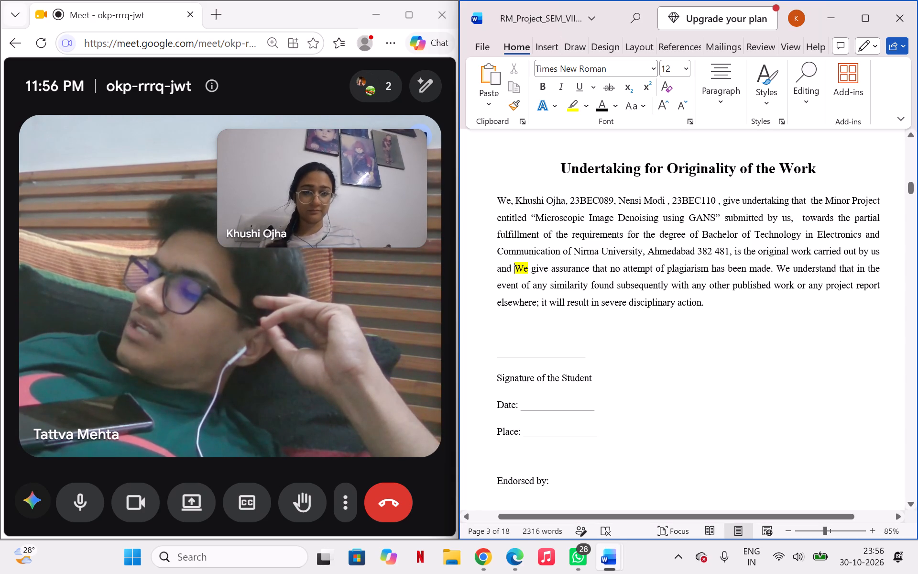
pyautogui.doubleClick(521, 269)
pyautogui.click(572, 106)
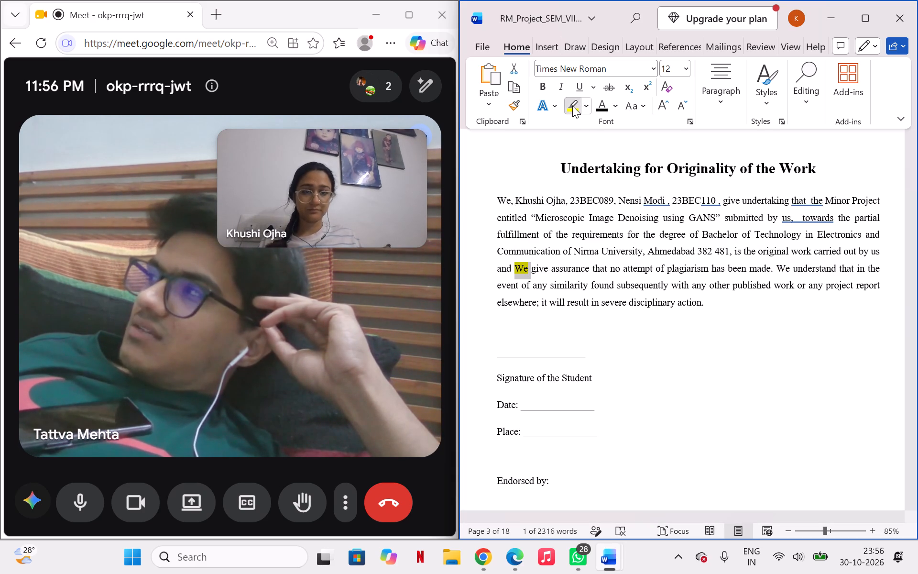
# Enter 31/10/2026 as the Date under the student signature and delete its leftover underscore blank.
pyautogui.click(583, 344)
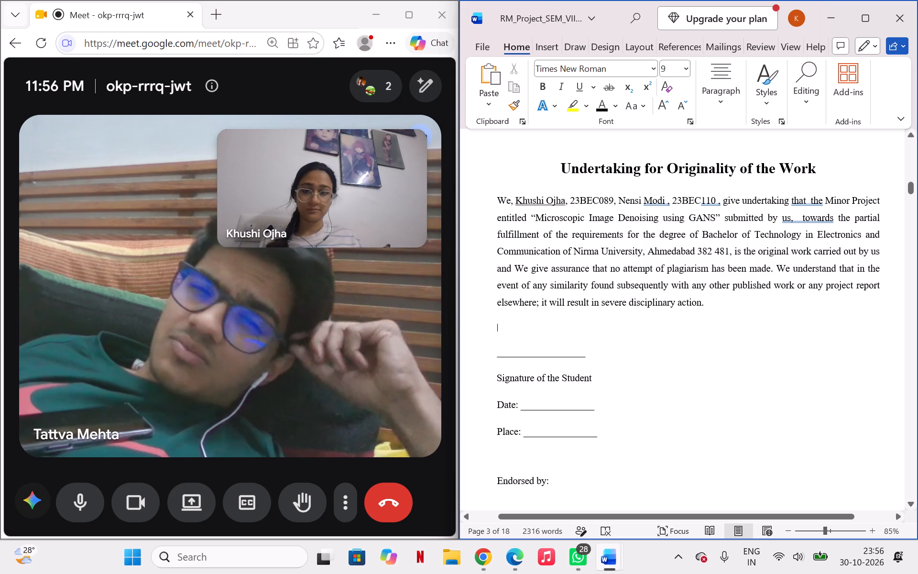
pyautogui.press('Down')
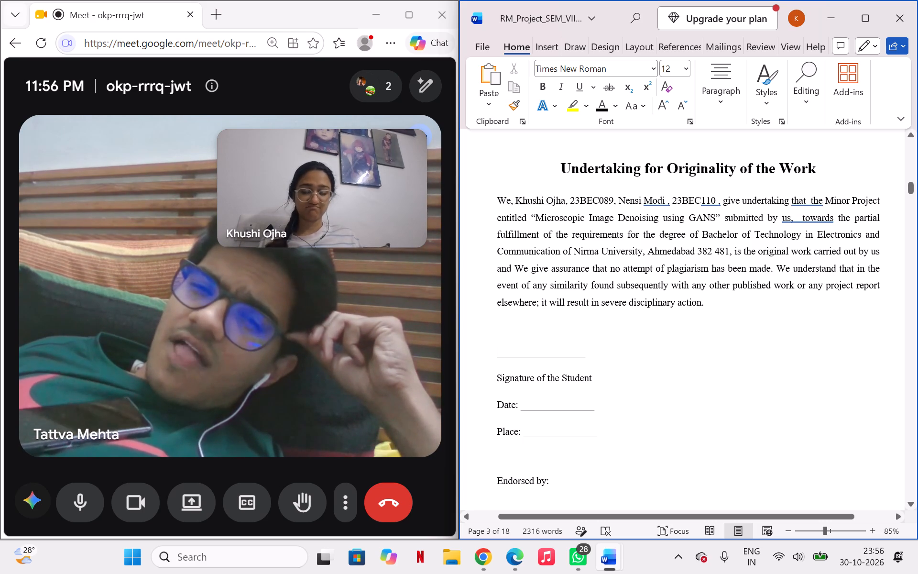
pyautogui.press('Down')
pyautogui.press('Down')
pyautogui.press('Down')
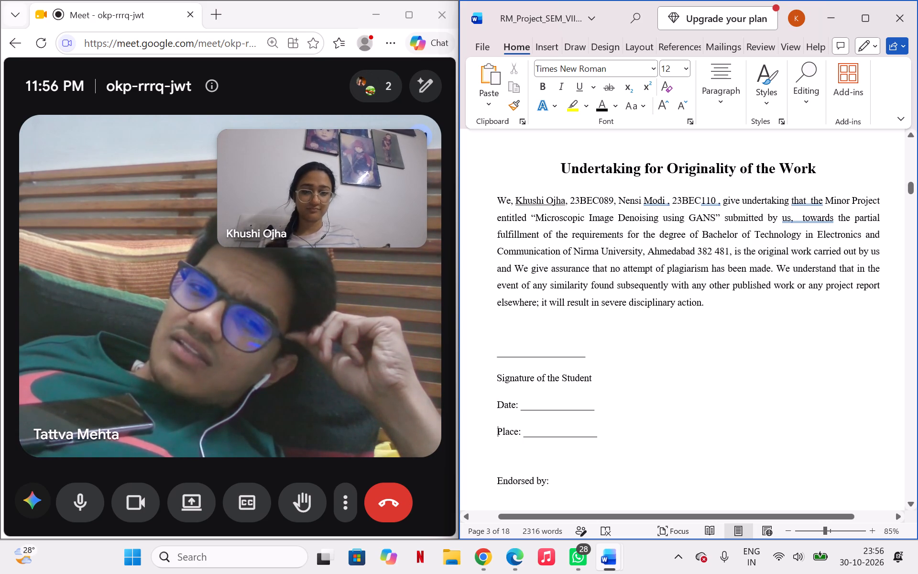
pyautogui.press('Up')
pyautogui.press('Right')
pyautogui.press('Right')
pyautogui.press('Right')
pyautogui.press('Right')
pyautogui.press('Right')
pyautogui.press('Right')
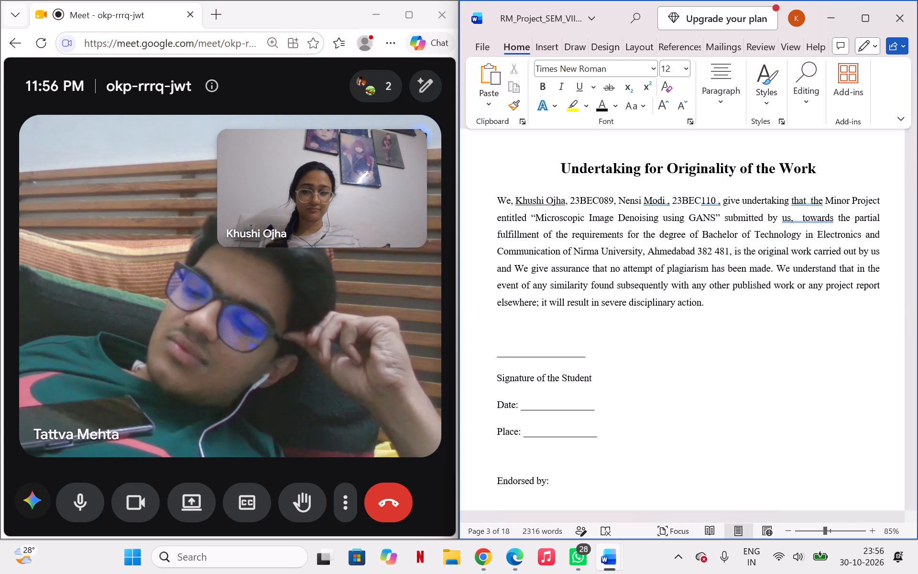
pyautogui.press('3')
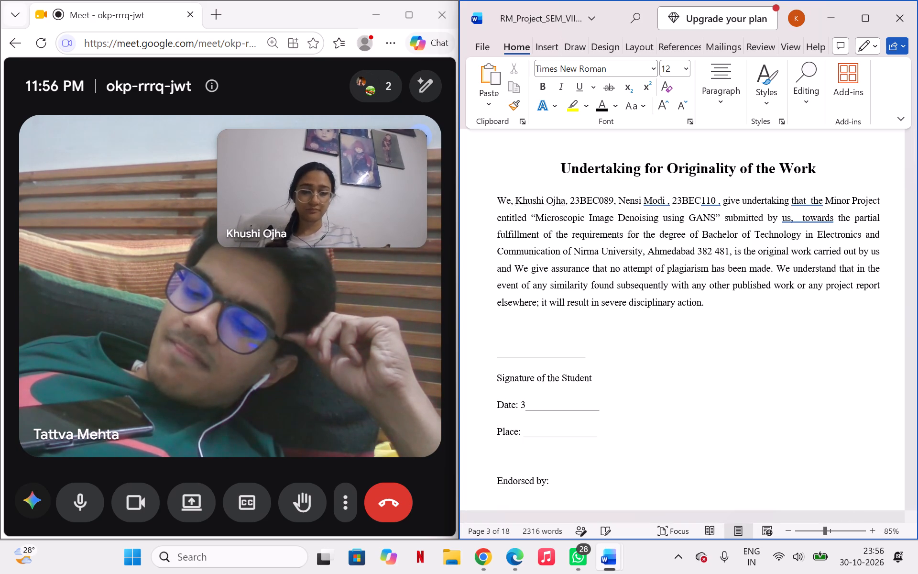
pyautogui.press('1')
pyautogui.write('/10')
pyautogui.write('/2026')
pyautogui.moveTo(569, 409); pyautogui.dragTo(640, 409)
pyautogui.press('BackSpace')
pyautogui.press('BackSpace')
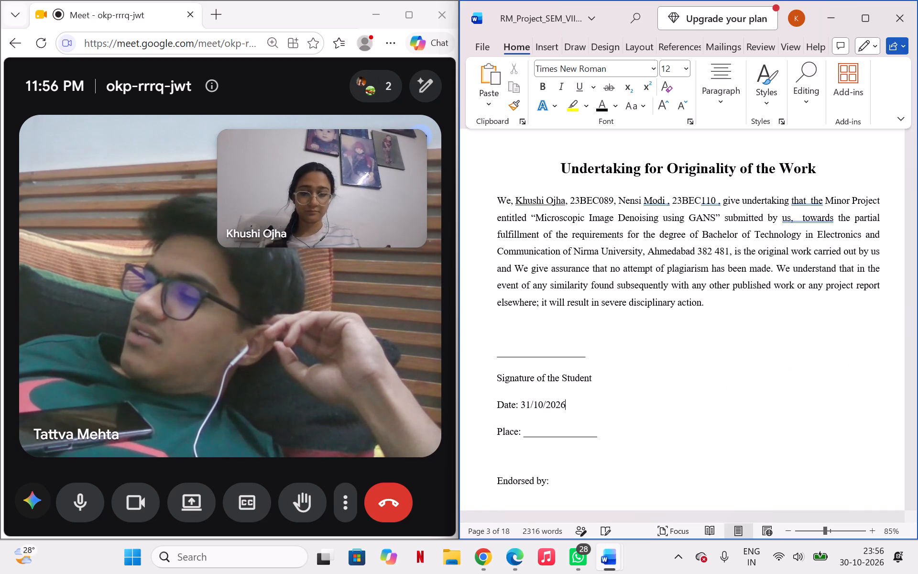
# Replace the underscore blank after "Place:" with "Ahmedabad".
pyautogui.click(578, 431)
pyautogui.doubleClick(578, 431)
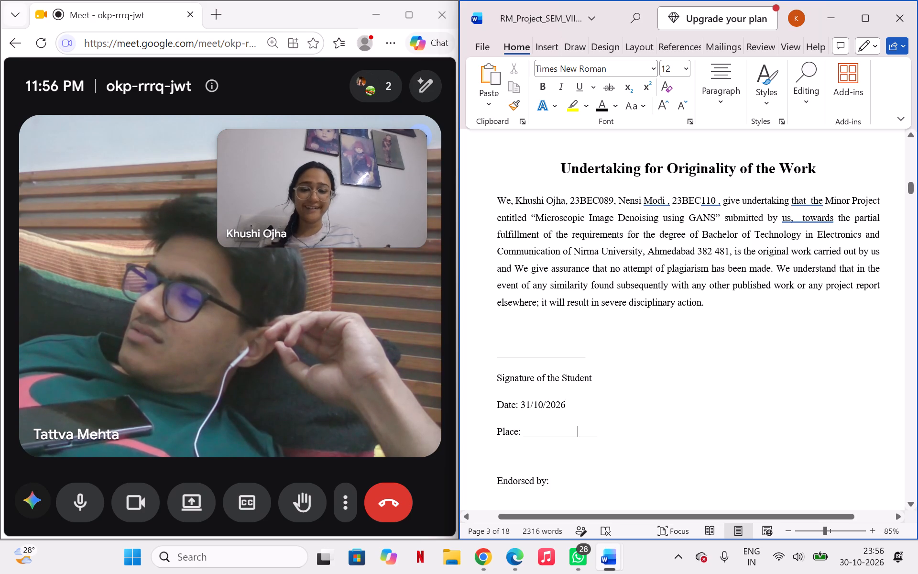
pyautogui.press('BackSpace')
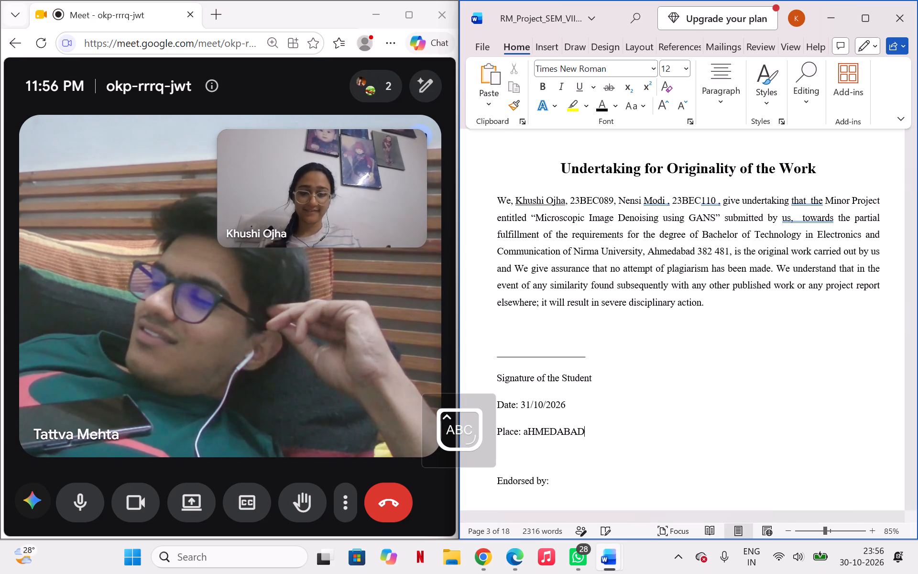
pyautogui.press('BackSpace')
pyautogui.press('BackSpace')
pyautogui.press('BackSpace')
pyautogui.press('BackSpace')
pyautogui.press('BackSpace')
pyautogui.press('BackSpace')
pyautogui.press('BackSpace')
pyautogui.press('BackSpace')
pyautogui.press('BackSpace')
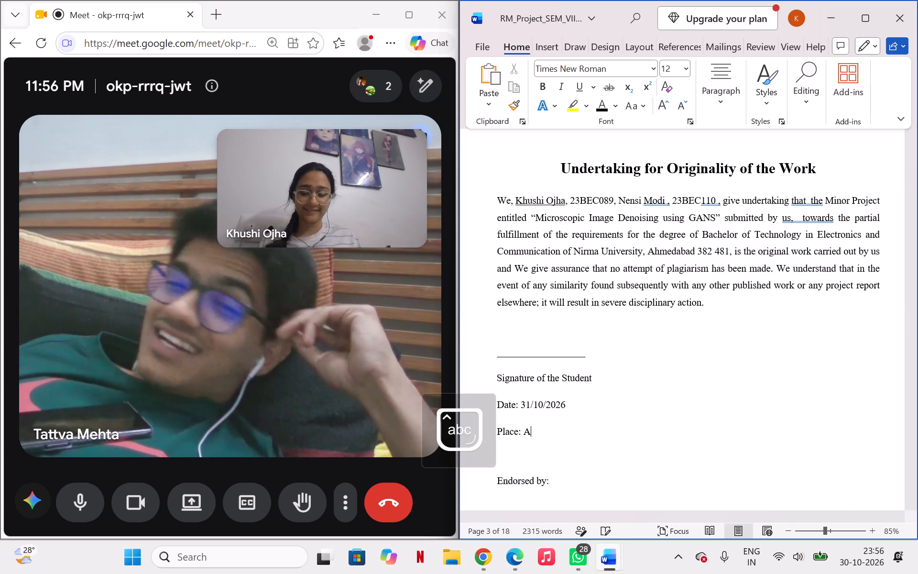
pyautogui.write('hmedabad')
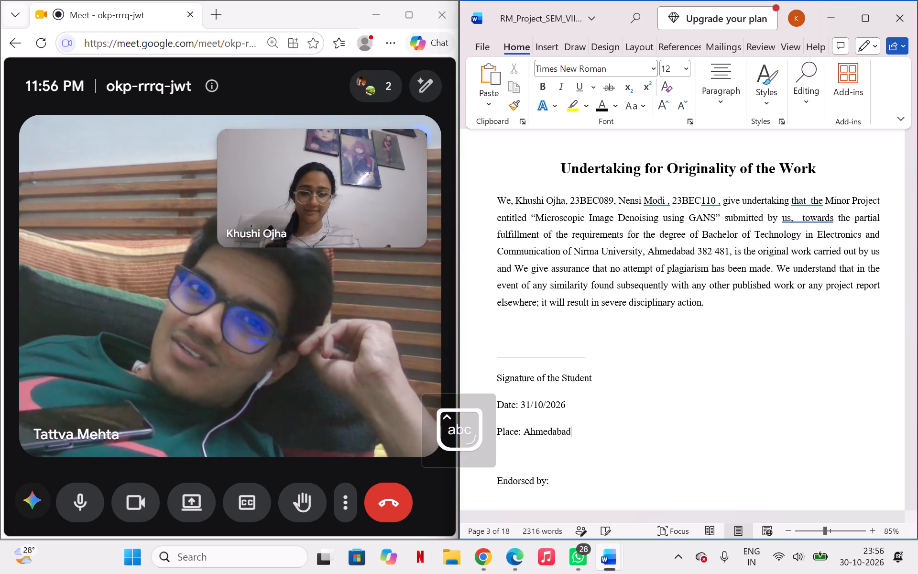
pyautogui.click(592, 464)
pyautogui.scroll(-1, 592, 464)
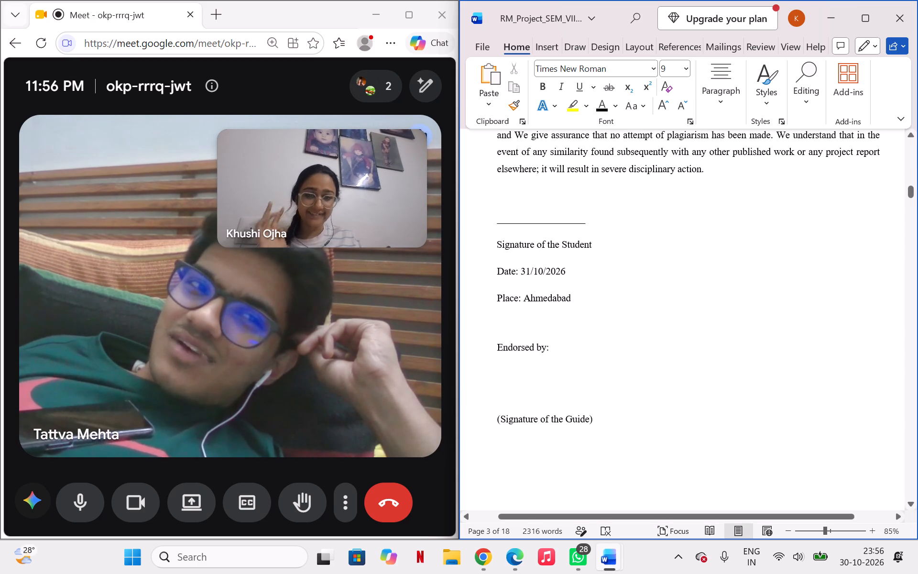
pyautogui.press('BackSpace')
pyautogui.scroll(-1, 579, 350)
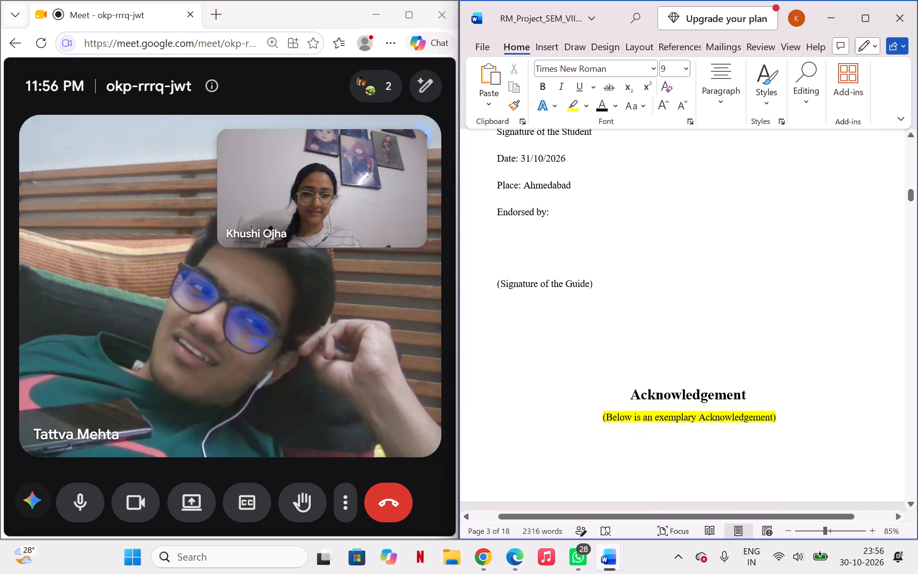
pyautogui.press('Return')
# Delete the highlighted note "(Below is an exemplary Acknowledgement)" under the Acknowledgement heading.
pyautogui.scroll(-1, 579, 350)
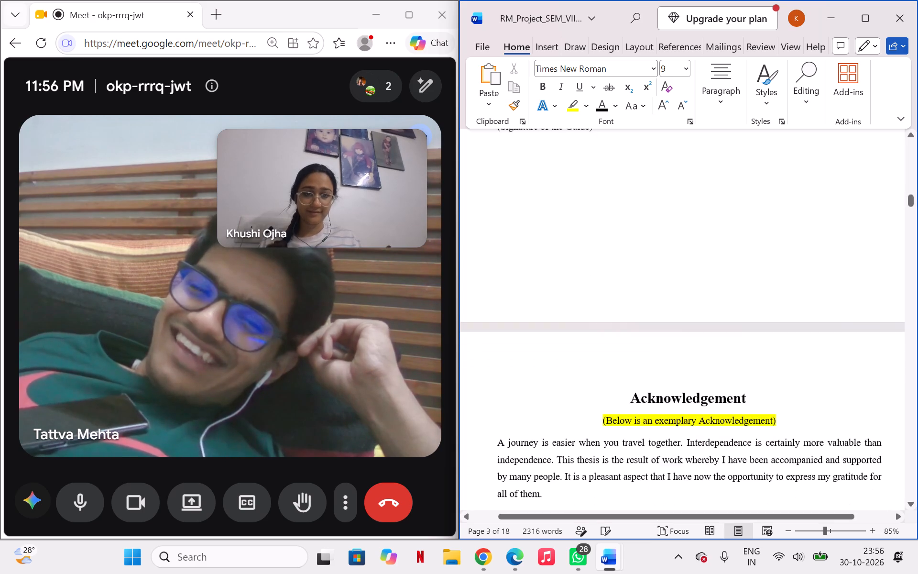
pyautogui.scroll(-3, 579, 350)
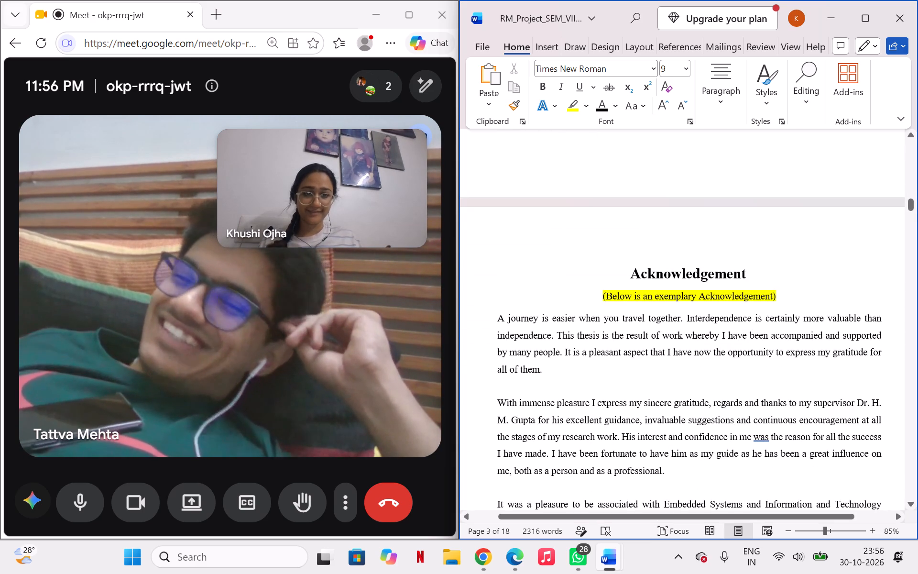
pyautogui.scroll(-1, 652, 302)
pyautogui.moveTo(775, 218); pyautogui.dragTo(667, 223)
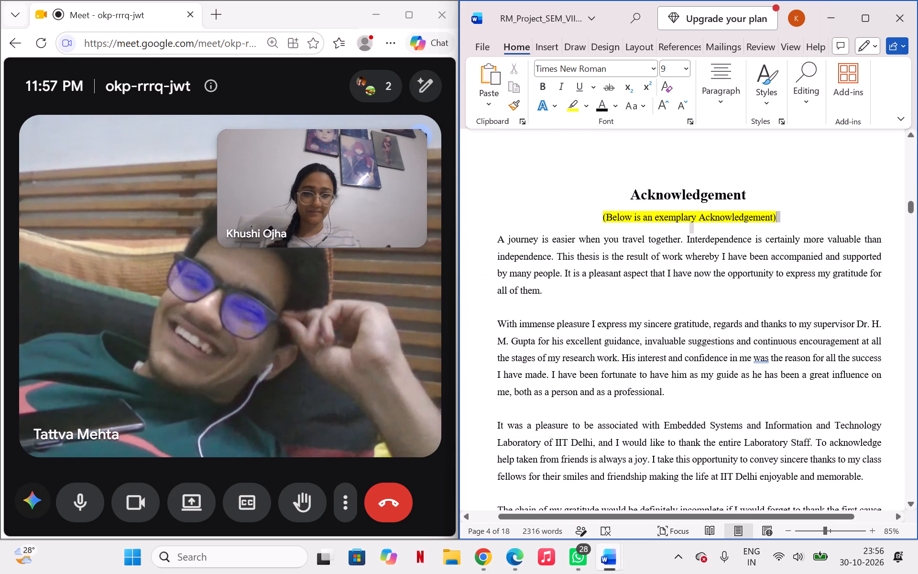
pyautogui.moveTo(667, 223); pyautogui.dragTo(600, 213)
pyautogui.press('BackSpace')
pyautogui.press('BackSpace')
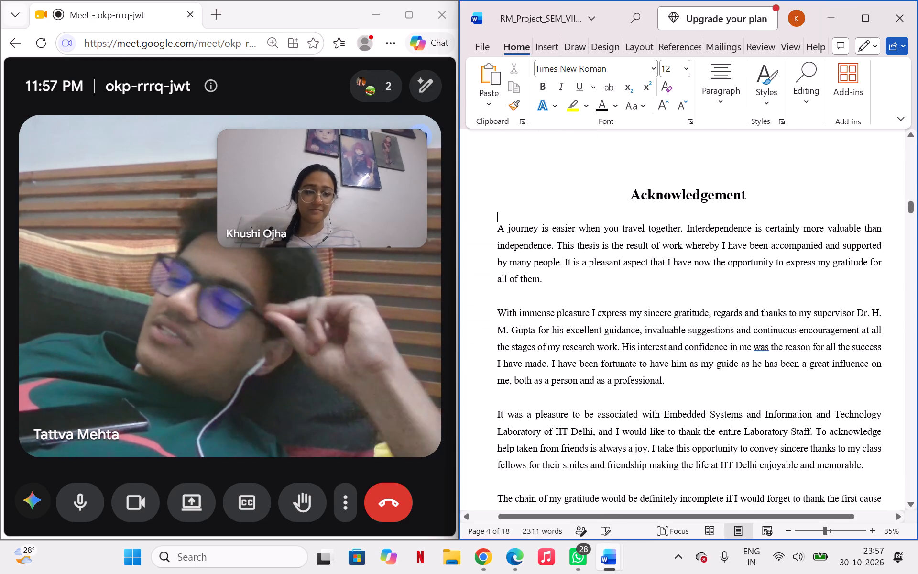
# Copy all the sample acknowledgement paragraphs, from "A journey is easier" through "blessings on me always".
pyautogui.scroll(-1, 600, 213)
pyautogui.scroll(1, 600, 213)
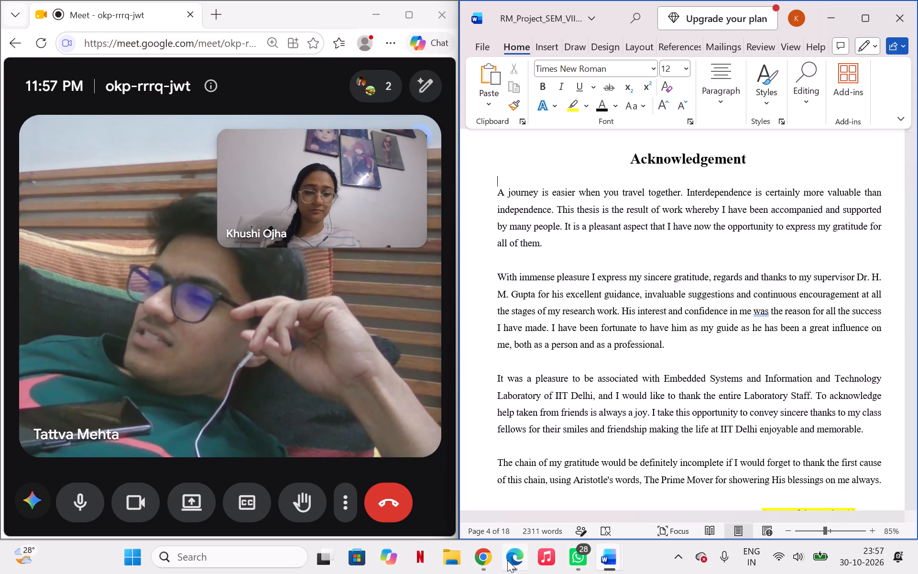
pyautogui.moveTo(501, 191); pyautogui.dragTo(868, 464)
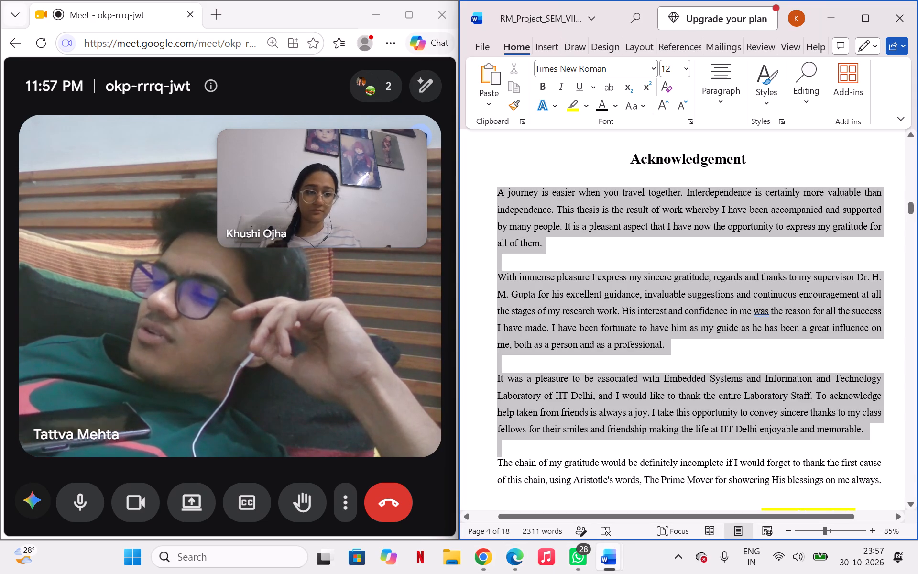
pyautogui.moveTo(868, 464); pyautogui.dragTo(880, 489)
pyautogui.hotkey('ctrl', 'c')
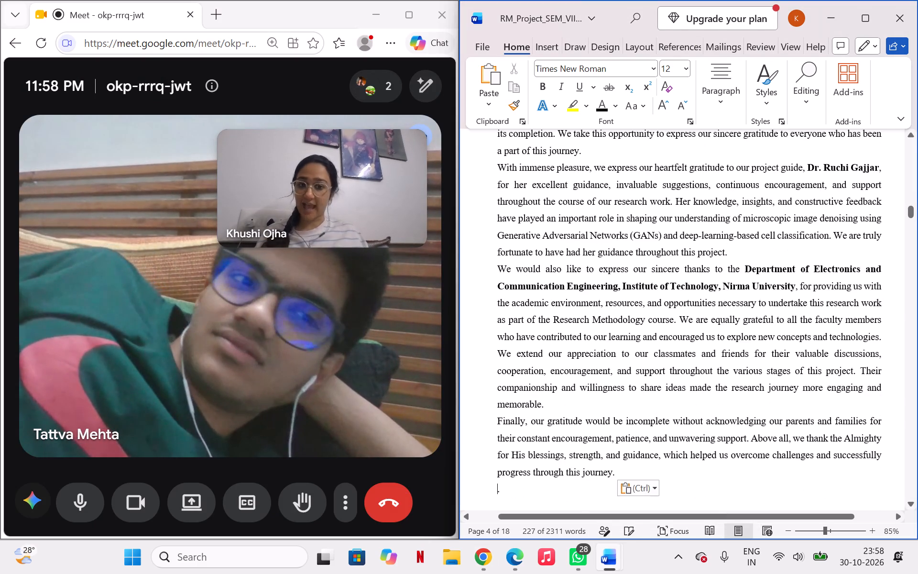
# Delete the duplicate "ACKNOWLEDGEMENT" line at the start of the pasted text.
pyautogui.scroll(2, 529, 213)
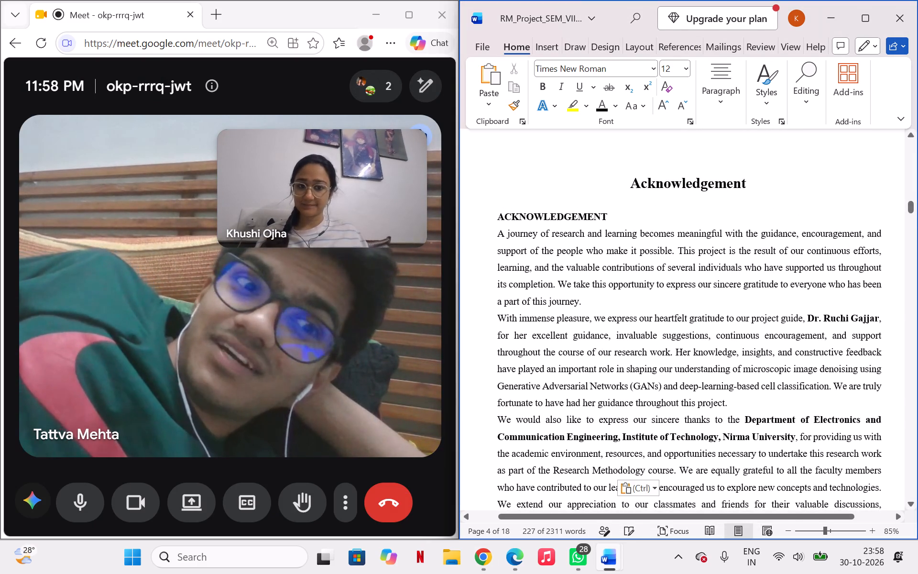
pyautogui.moveTo(621, 216); pyautogui.dragTo(474, 220)
pyautogui.press('BackSpace')
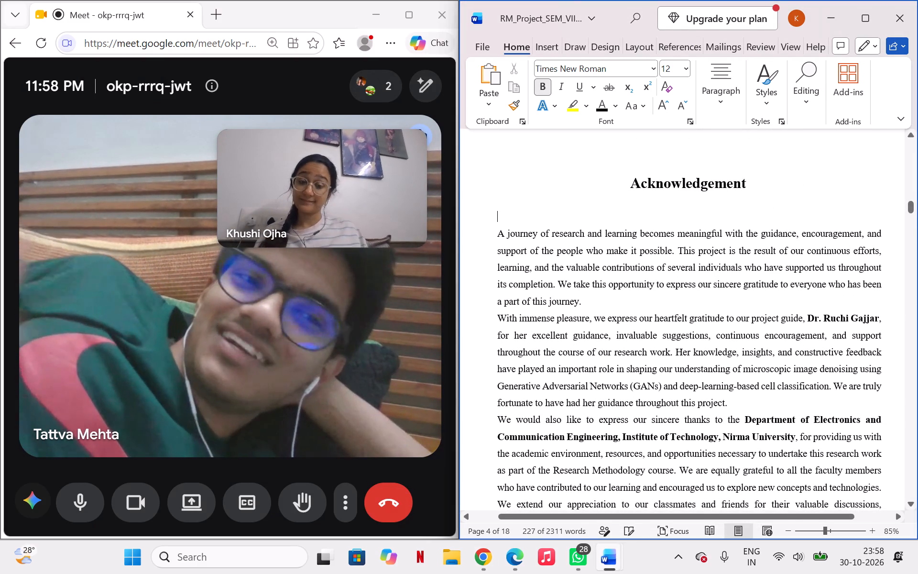
pyautogui.press('BackSpace')
pyautogui.scroll(1, 706, 218)
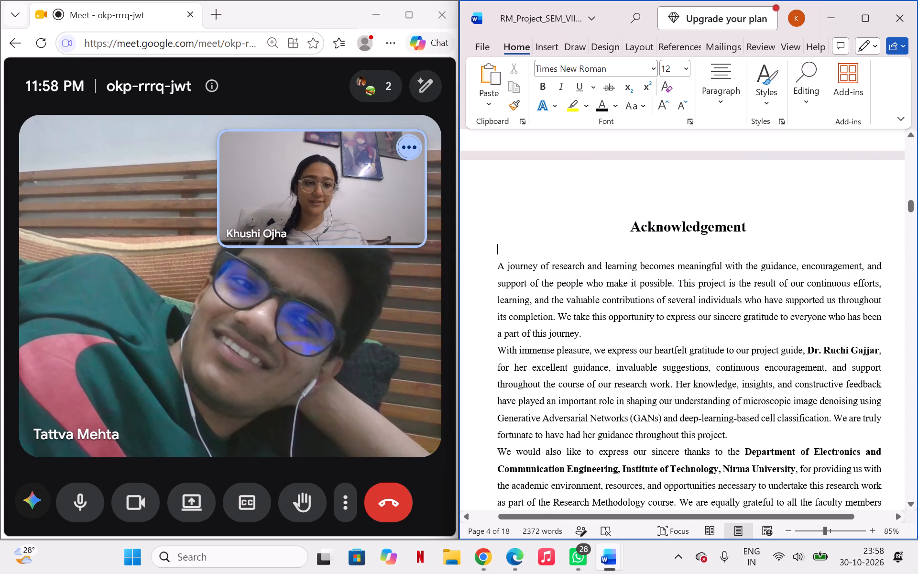
# Close the blank line under the Acknowledgement heading and add a line before the heading so it sits on the same page as its text.
pyautogui.press('BackSpace')
pyautogui.press('Return')
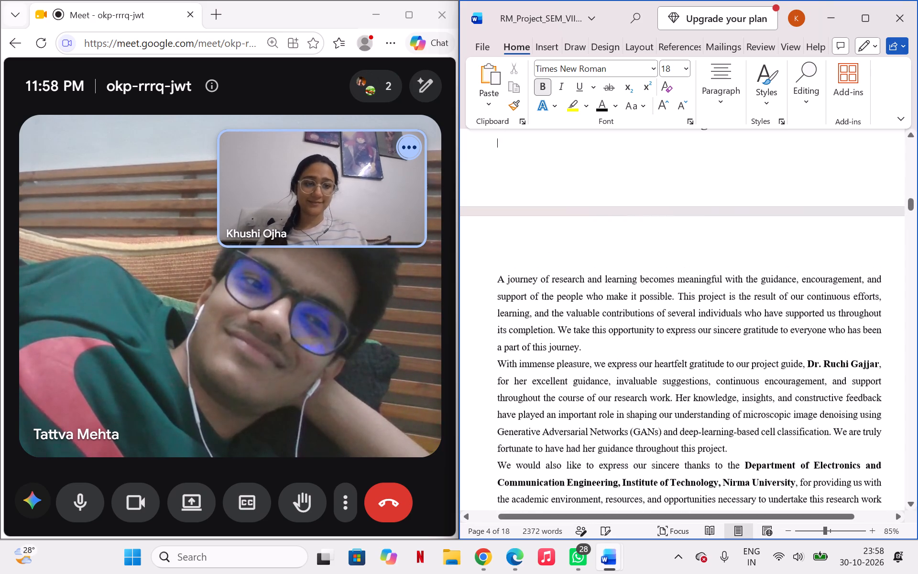
pyautogui.scroll(1, 636, 266)
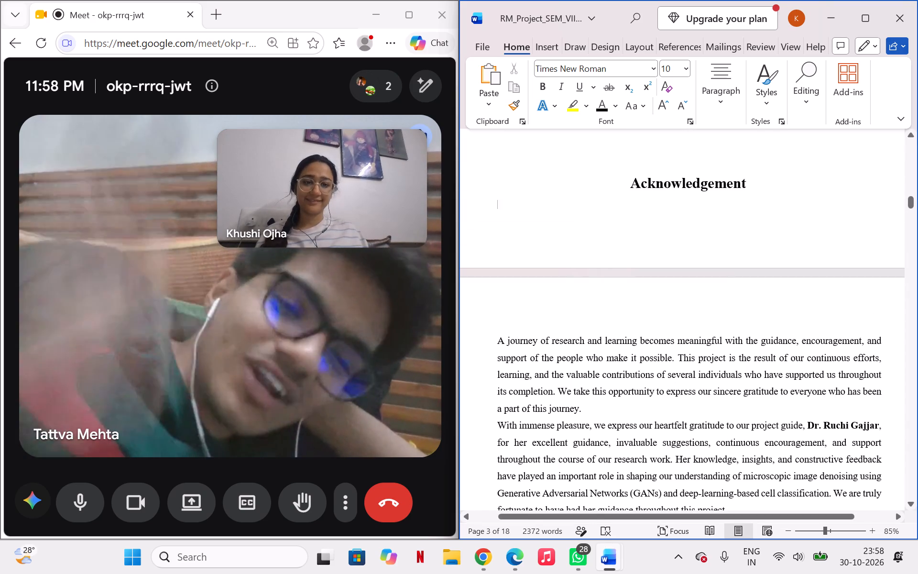
pyautogui.click(622, 197)
pyautogui.press('Return')
pyautogui.scroll(-1, 622, 197)
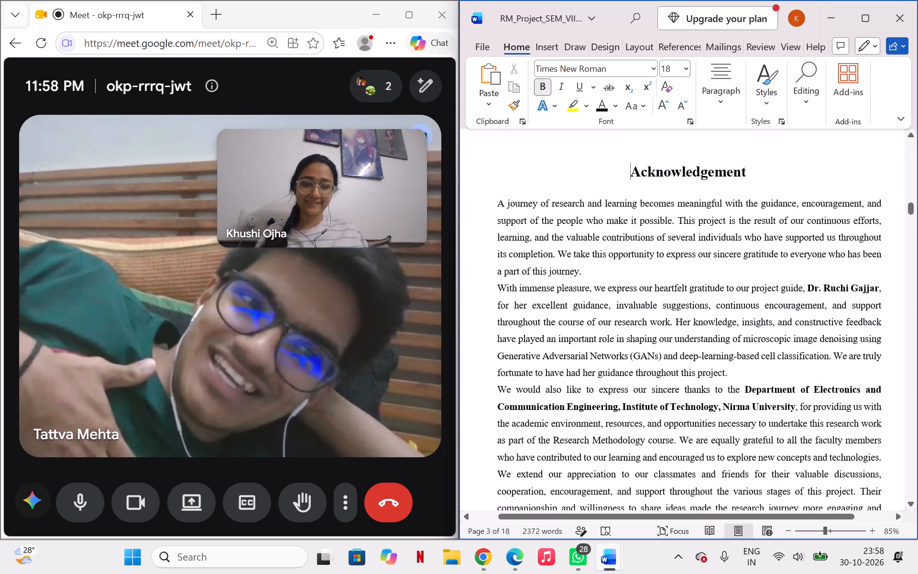
# Make "Generative Adversarial Networks (GANs)" bold in the acknowledgement's second paragraph.
pyautogui.scroll(-1, 622, 197)
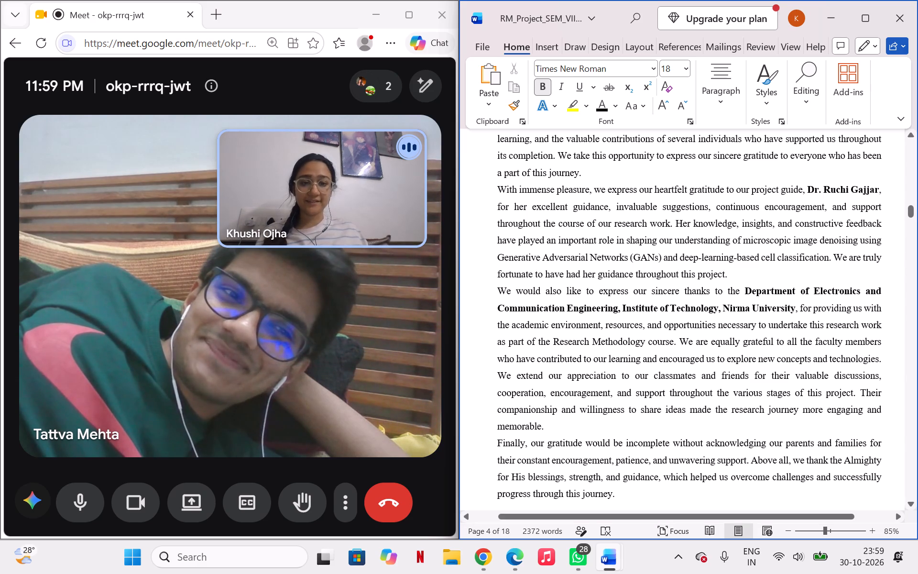
pyautogui.moveTo(492, 261); pyautogui.dragTo(658, 257)
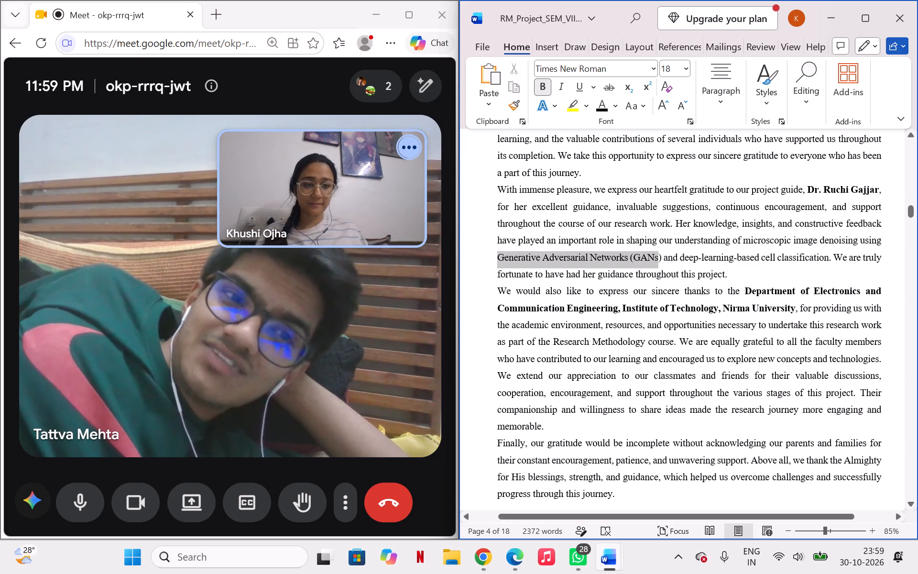
pyautogui.moveTo(658, 257); pyautogui.dragTo(661, 259)
pyautogui.hotkey('ctrl', 'b')
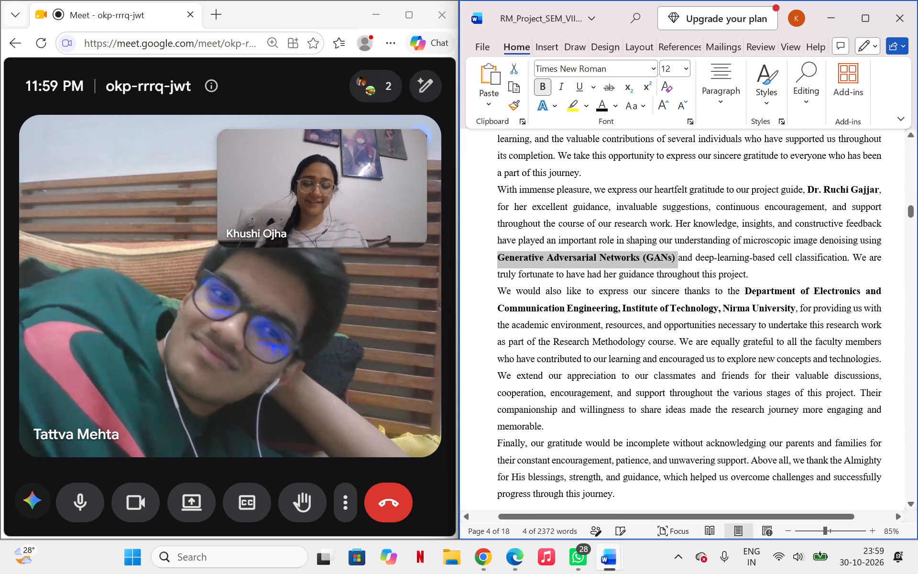
pyautogui.click(673, 300)
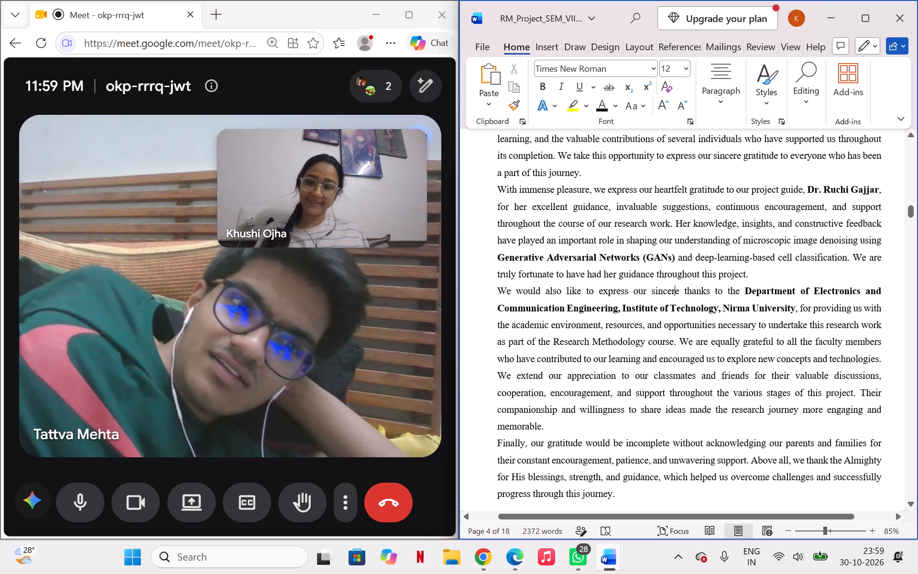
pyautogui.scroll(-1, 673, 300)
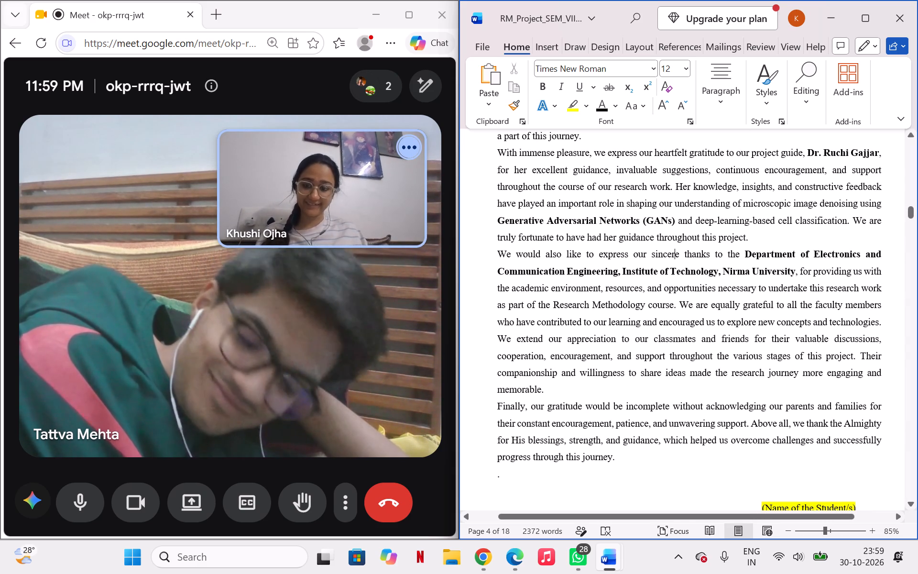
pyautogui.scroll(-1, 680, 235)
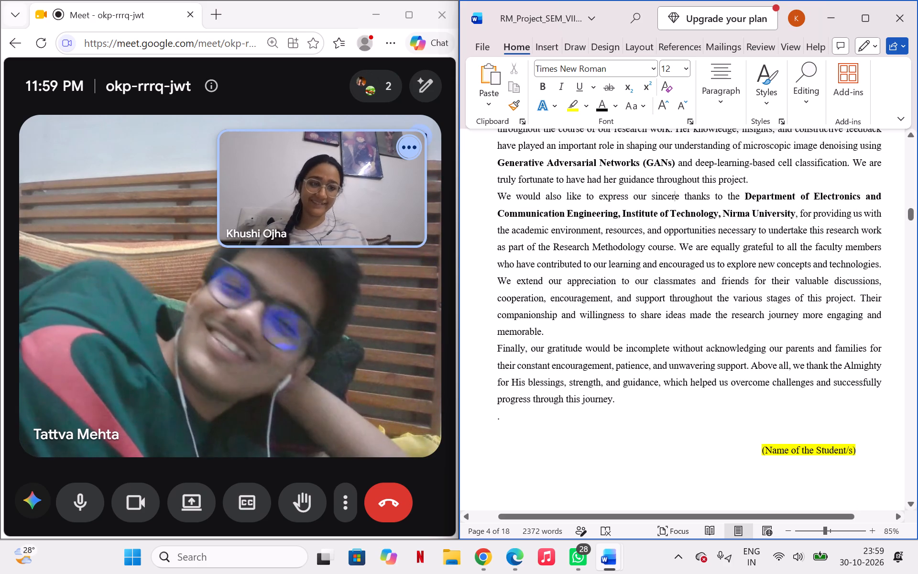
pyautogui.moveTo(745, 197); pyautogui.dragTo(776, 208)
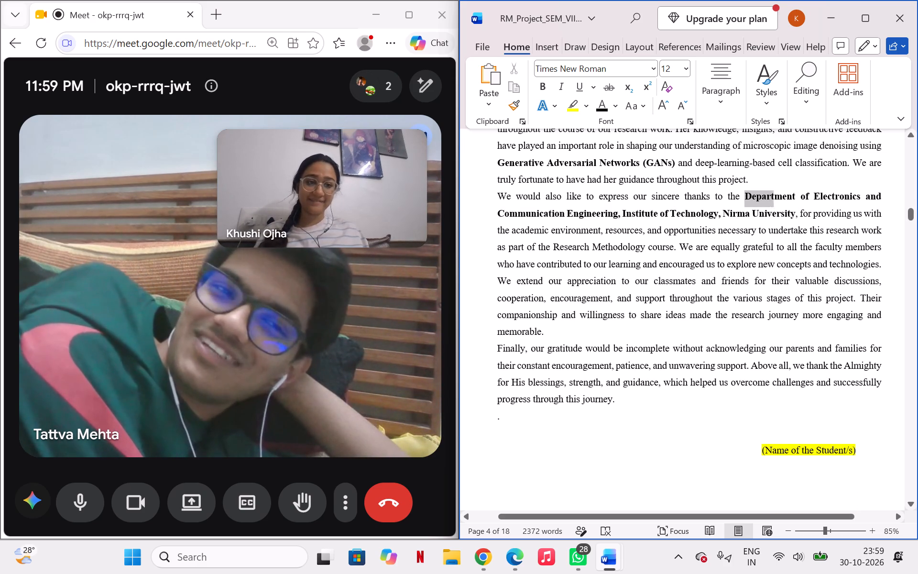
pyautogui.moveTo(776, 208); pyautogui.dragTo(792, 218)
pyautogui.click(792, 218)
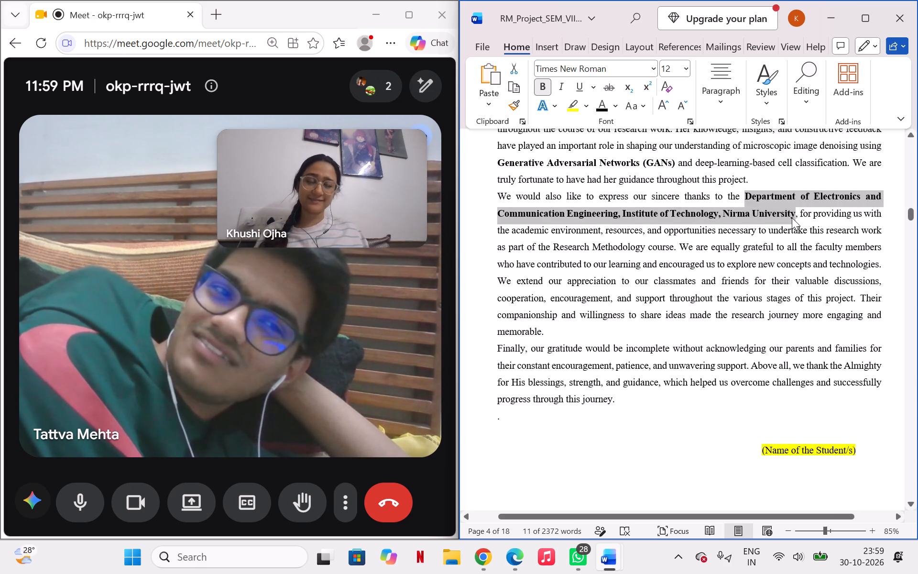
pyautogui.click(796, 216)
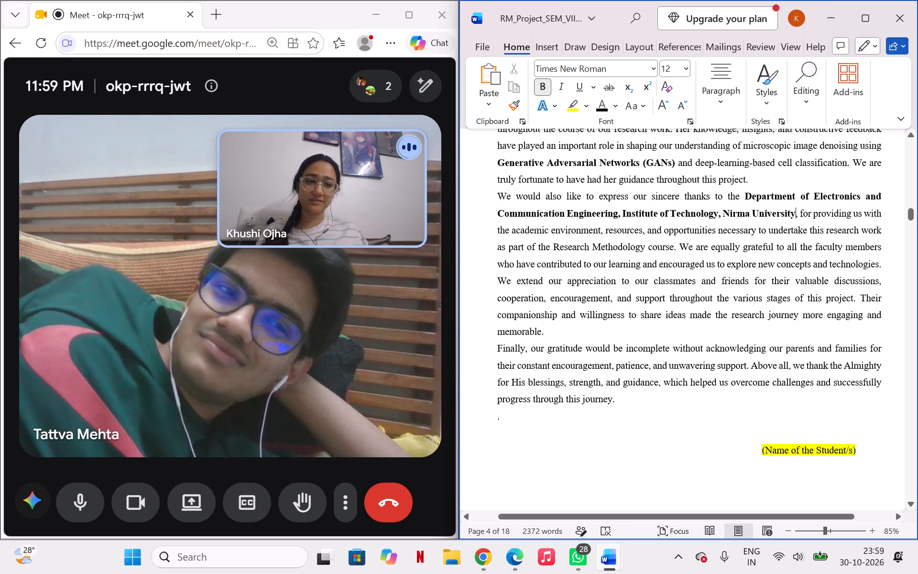
# Replace the highlighted "(Name of the Student/s)" placeholder below the acknowledgement with the first student's name.
pyautogui.scroll(-1, 805, 290)
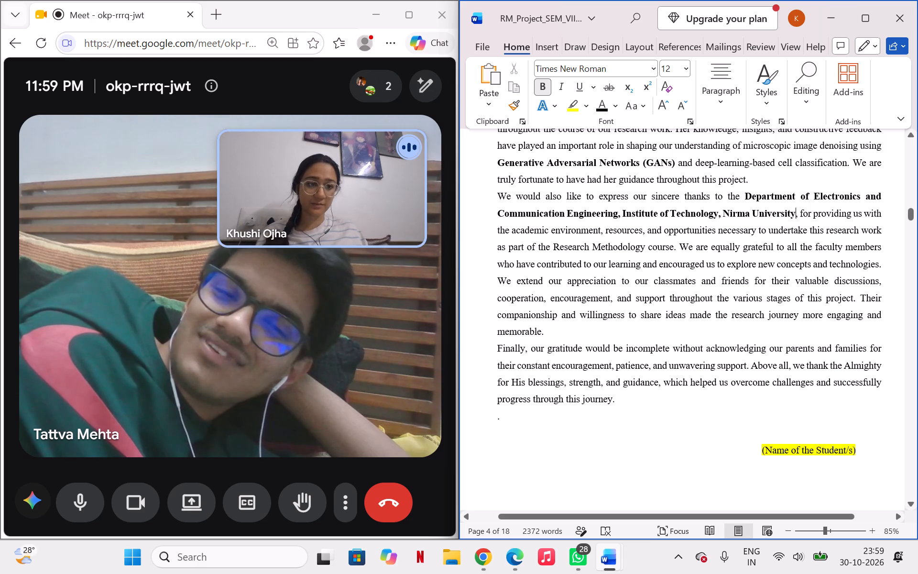
pyautogui.scroll(-3, 805, 290)
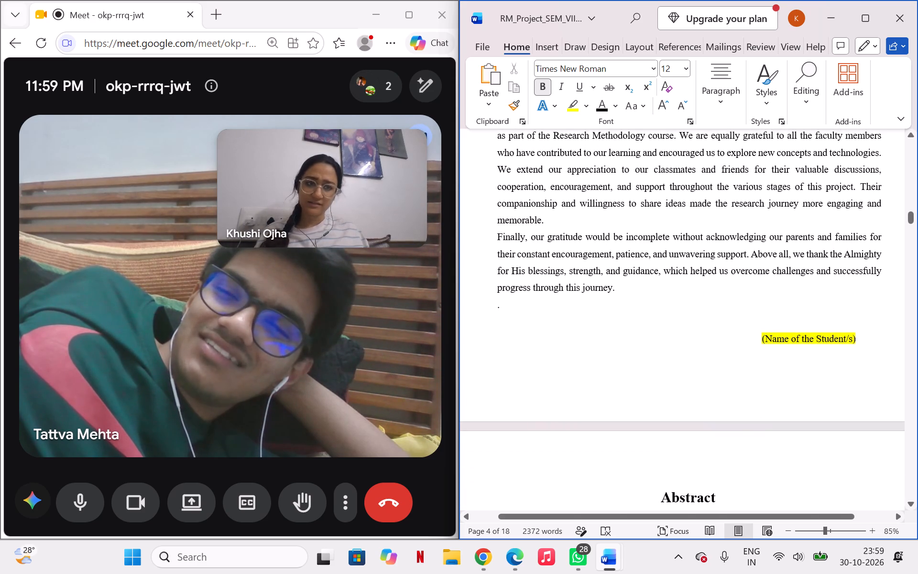
pyautogui.scroll(-1, 805, 290)
pyautogui.click(805, 290)
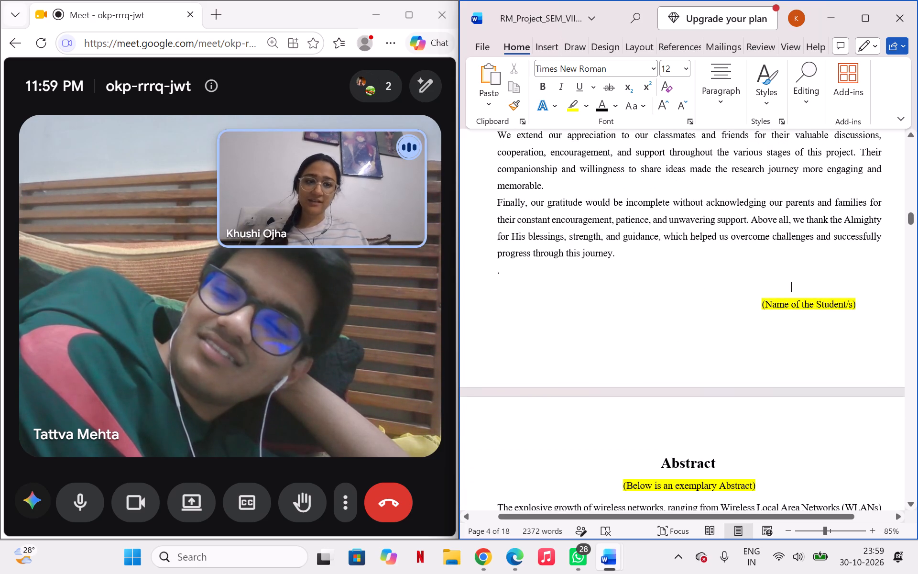
pyautogui.doubleClick(807, 298)
pyautogui.doubleClick(807, 298)
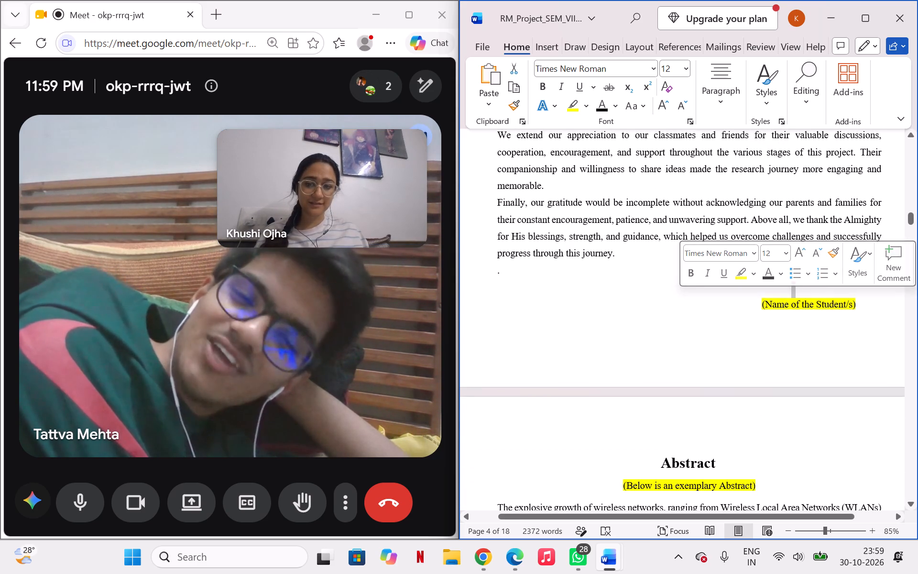
pyautogui.tripleClick(809, 310)
pyautogui.click(809, 310)
pyautogui.tripleClick(809, 310)
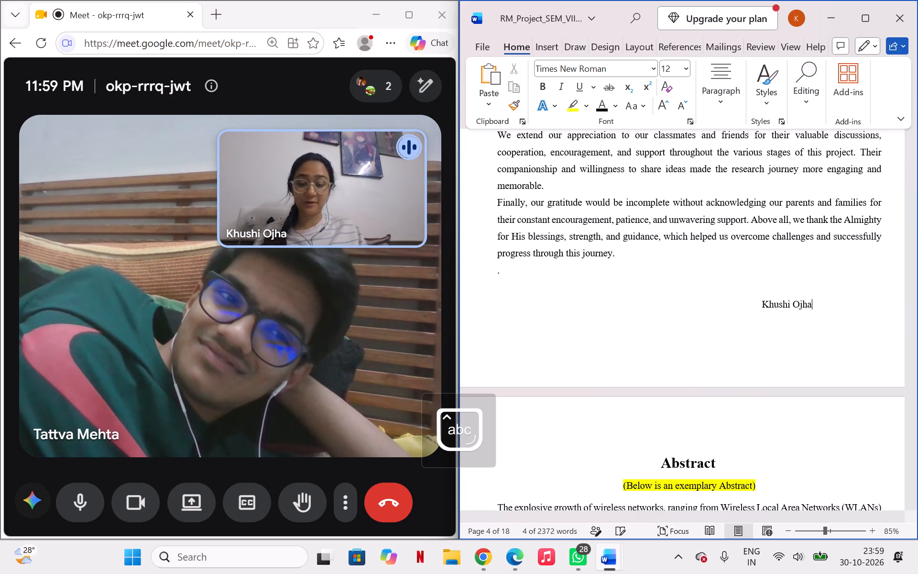
# Add the second student's name on a new line below the first student's name.
pyautogui.press('Return')
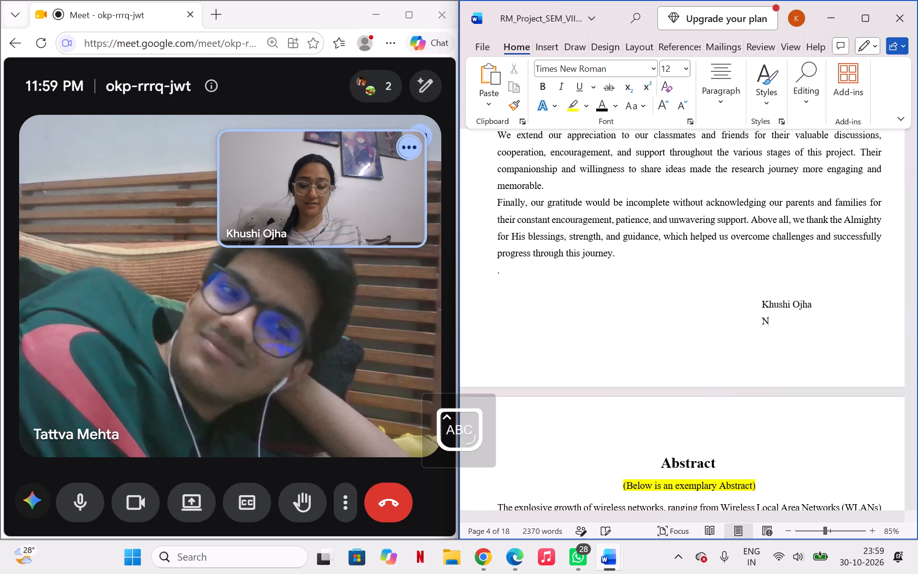
pyautogui.press('BackSpace')
pyautogui.press('BackSpace')
pyautogui.press('BackSpace')
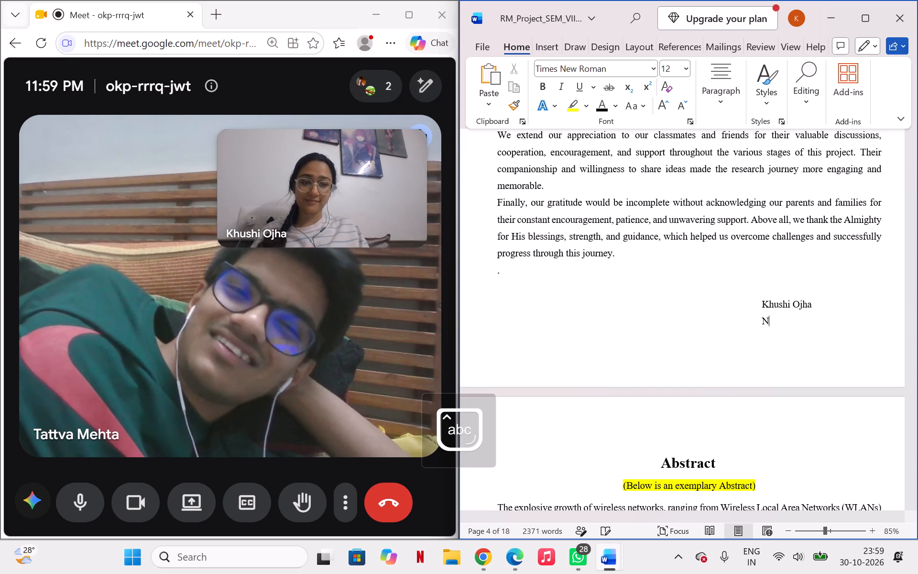
pyautogui.write('ensn')
pyautogui.press('BackSpace')
pyautogui.write('i')
pyautogui.press('space')
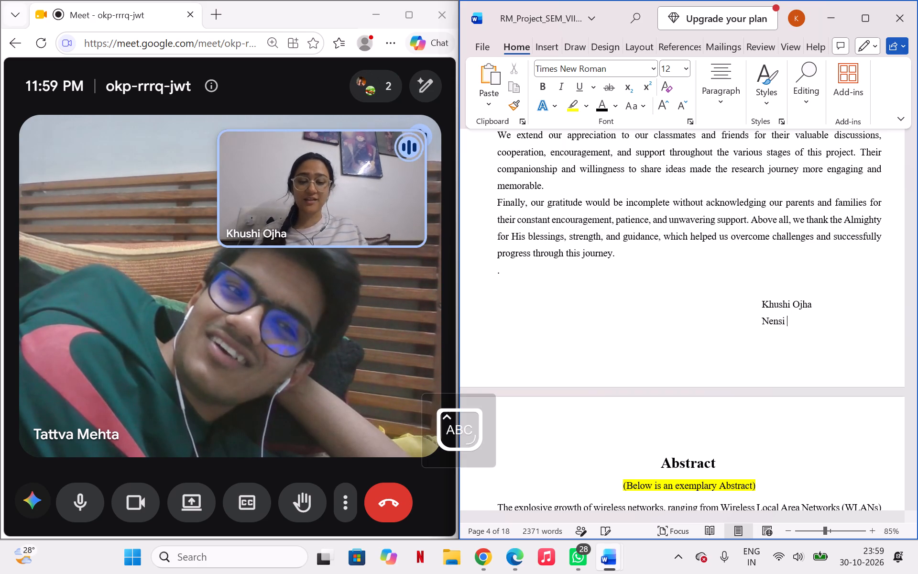
# Examine the Abstract page after the acknowledgement, reading through the exemplary abstract text in the template.
pyautogui.scroll(-1, 809, 310)
pyautogui.click(809, 310)
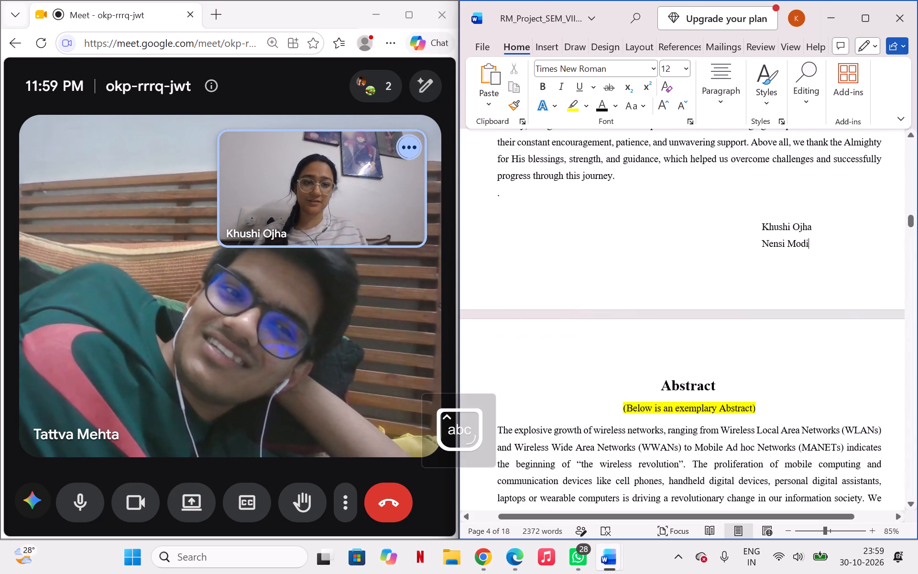
pyautogui.scroll(-2, 809, 310)
pyautogui.click(809, 310)
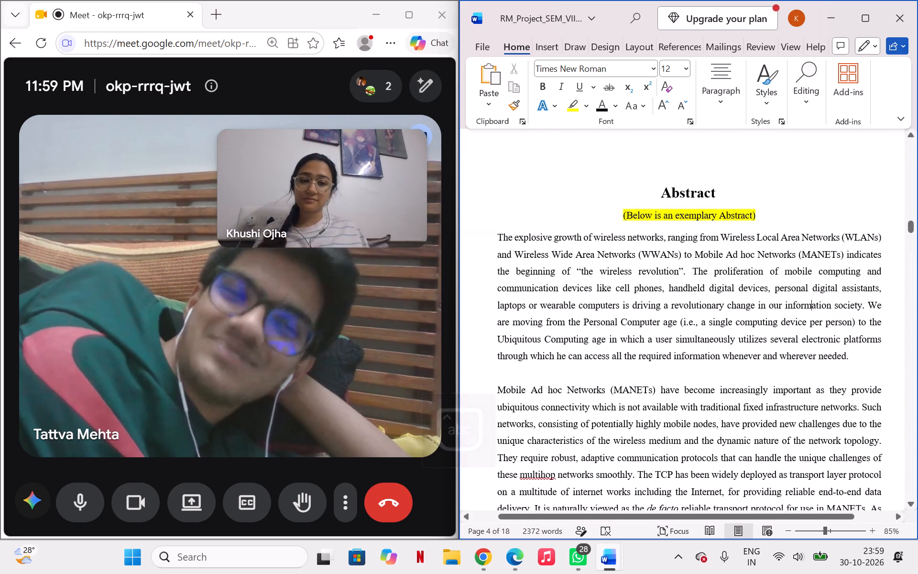
pyautogui.scroll(-1, 737, 229)
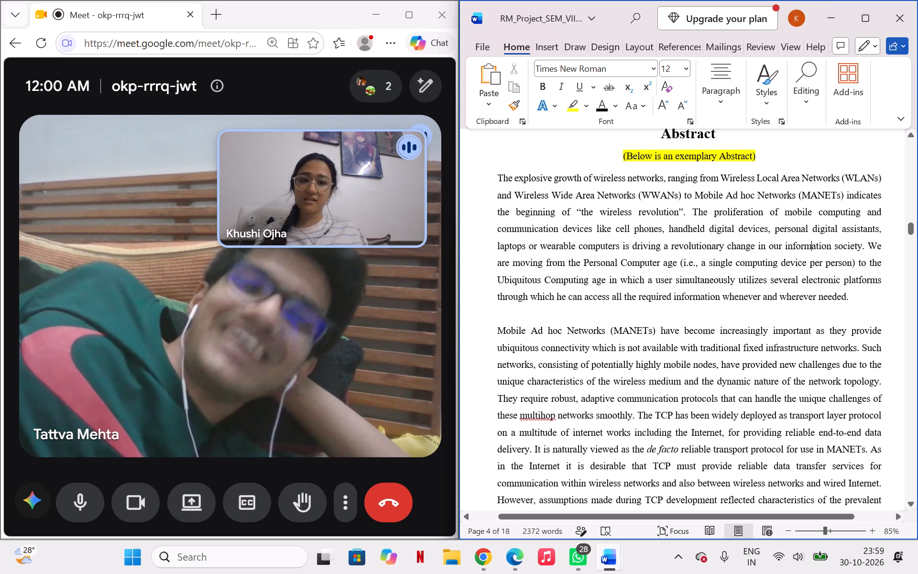
pyautogui.scroll(1, 502, 178)
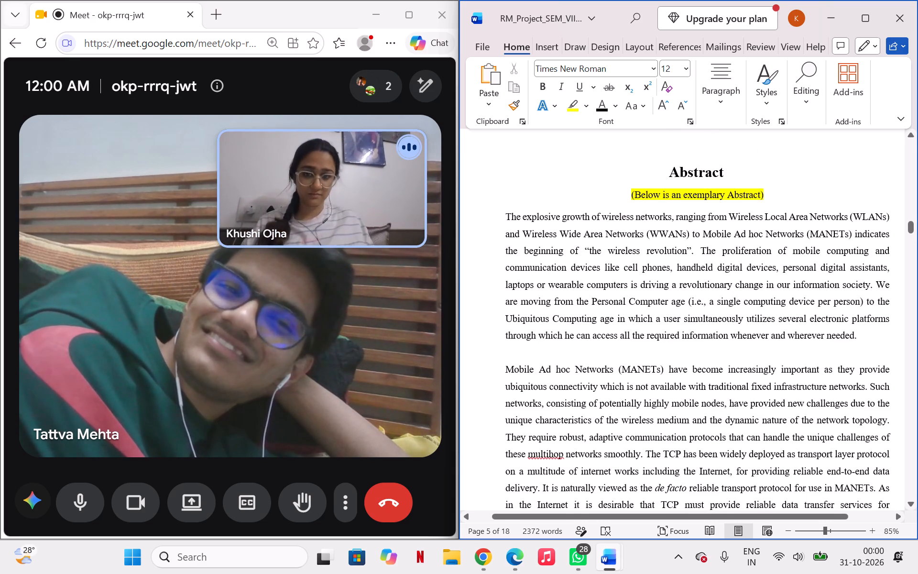
pyautogui.scroll(-2, 632, 198)
pyautogui.scroll(2, 632, 198)
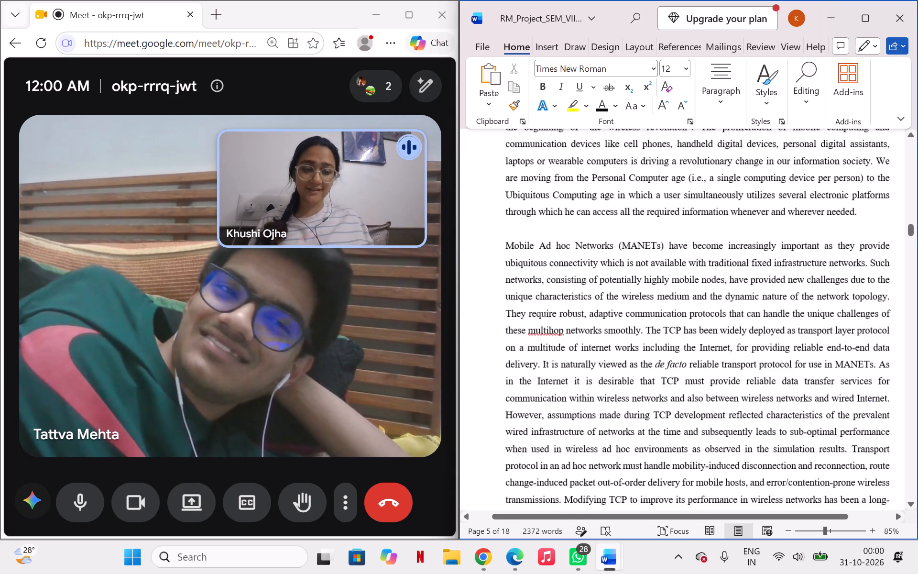
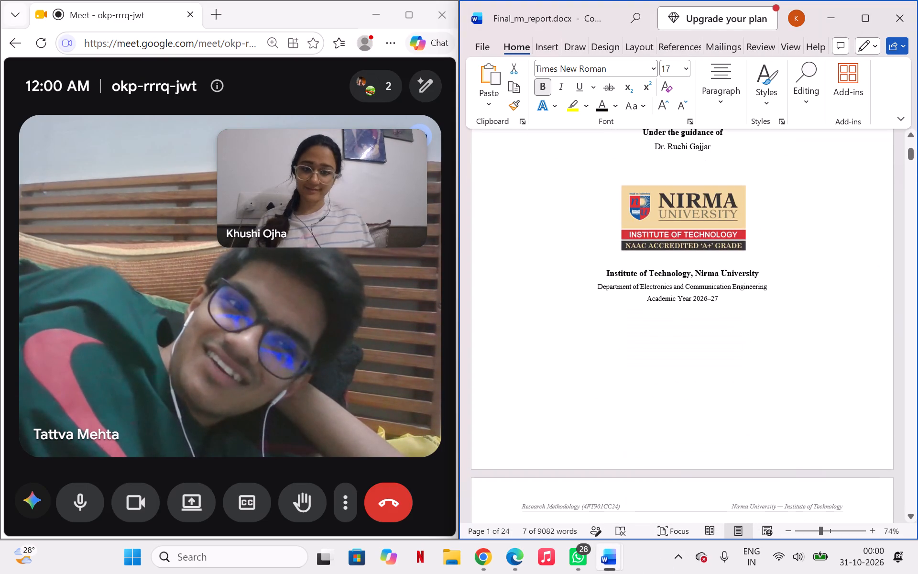
# Replace the exemplary abstract text in the RM_Project_SEM_VII template with the abstract and keywords copied from Final_rm_report.docx.
pyautogui.scroll(-3, 656, 395)
pyautogui.moveTo(633, 398); pyautogui.dragTo(557, 351)
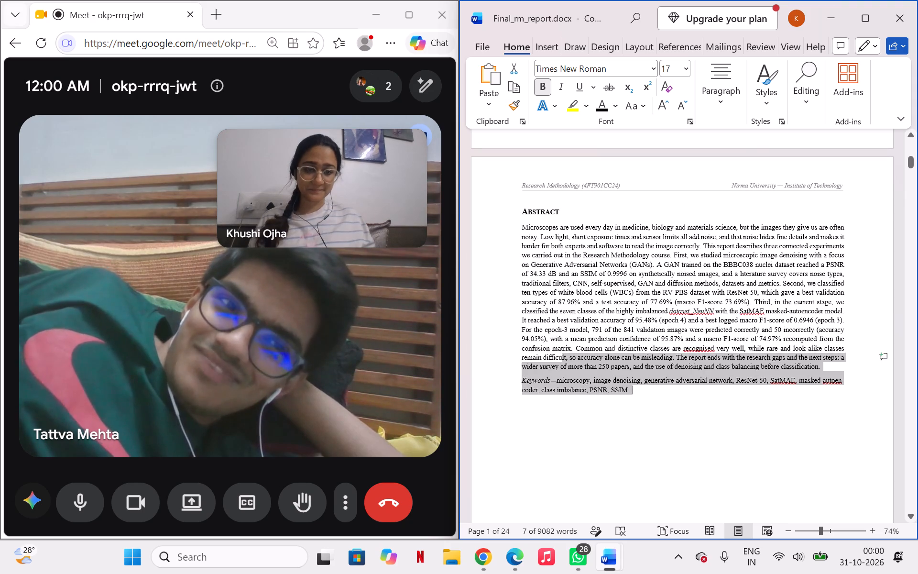
pyautogui.moveTo(557, 351); pyautogui.dragTo(516, 225)
pyautogui.hotkey('ctrl', 'c')
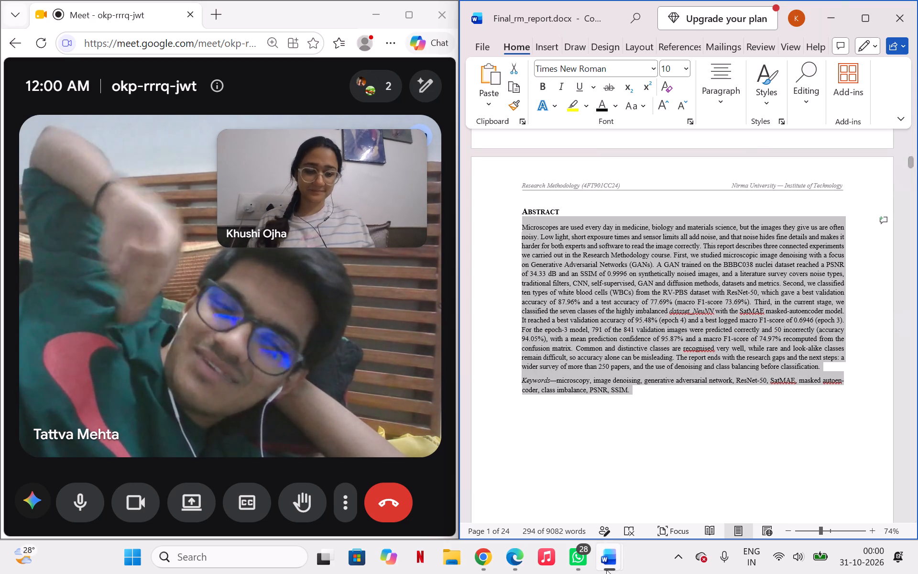
pyautogui.click(718, 474)
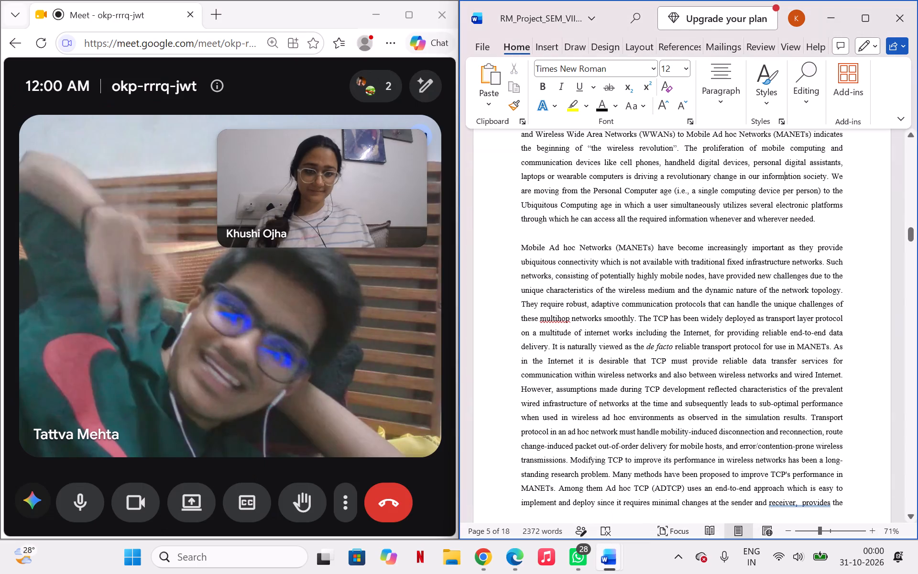
pyautogui.scroll(1, 671, 341)
pyautogui.moveTo(515, 263); pyautogui.dragTo(794, 530)
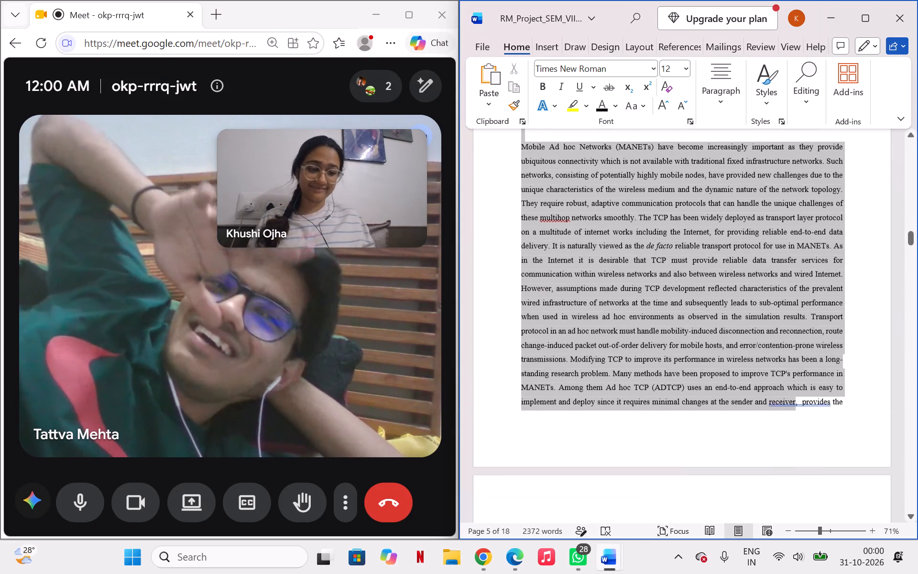
pyautogui.moveTo(794, 530); pyautogui.dragTo(741, 278)
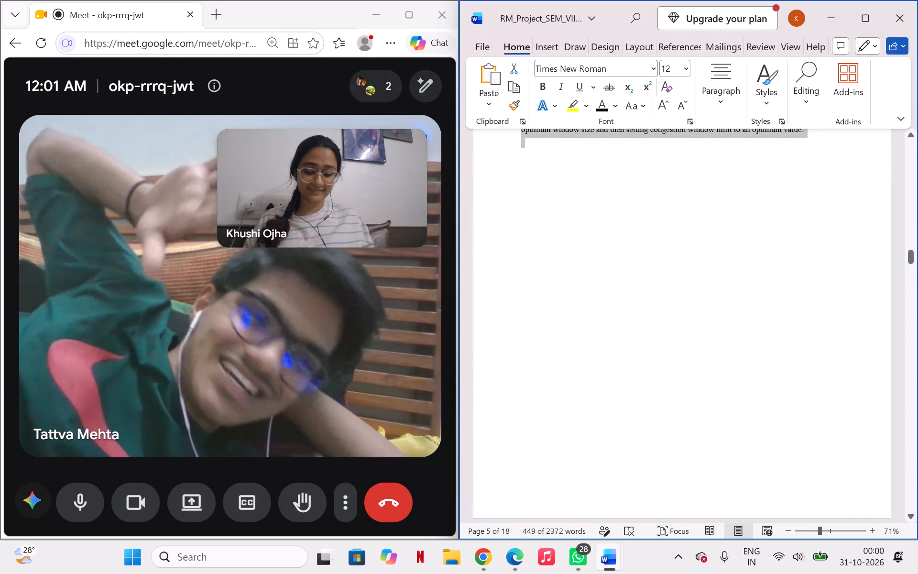
pyautogui.hotkey('ctrl', 'v')
pyautogui.scroll(3, 741, 278)
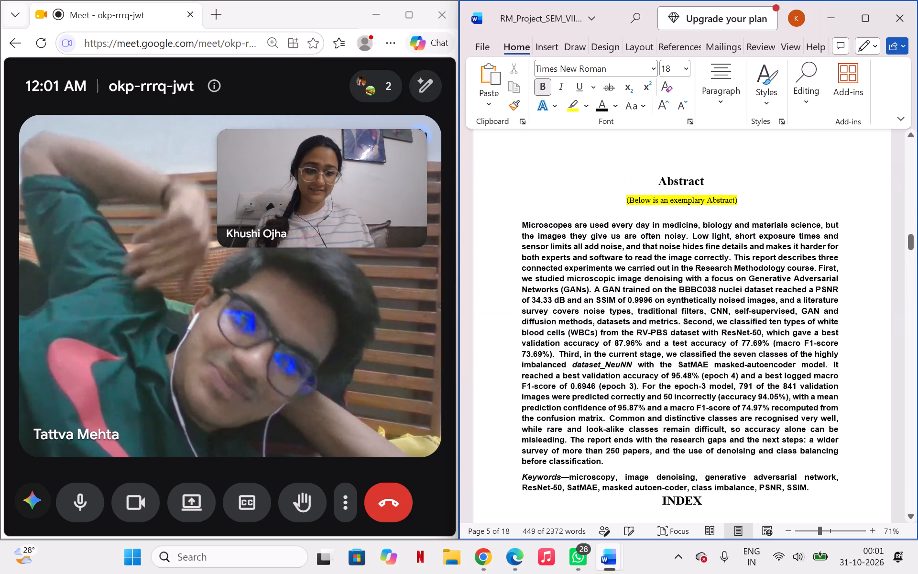
# Set the pasted abstract and keywords to Times New Roman and remove their bold formatting.
pyautogui.moveTo(525, 216); pyautogui.dragTo(741, 349)
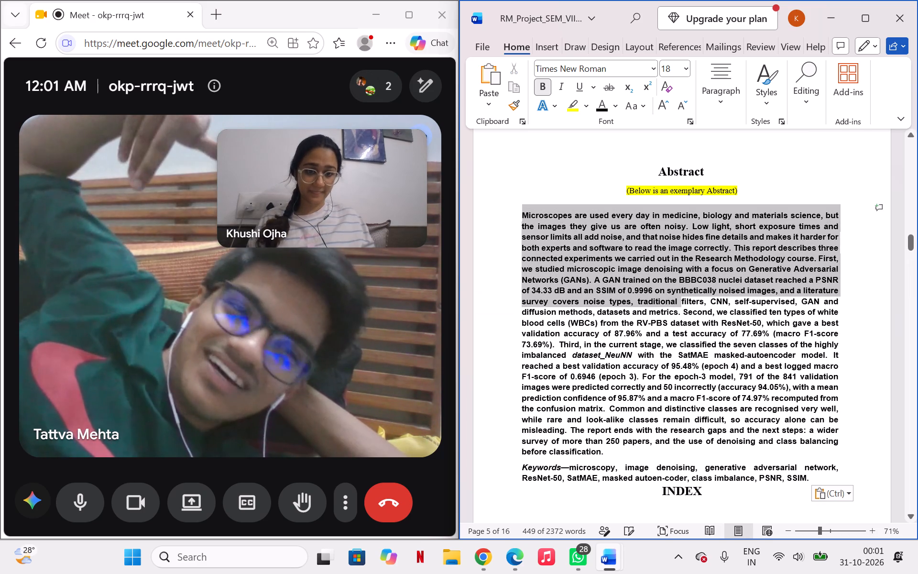
pyautogui.moveTo(741, 349); pyautogui.dragTo(835, 484)
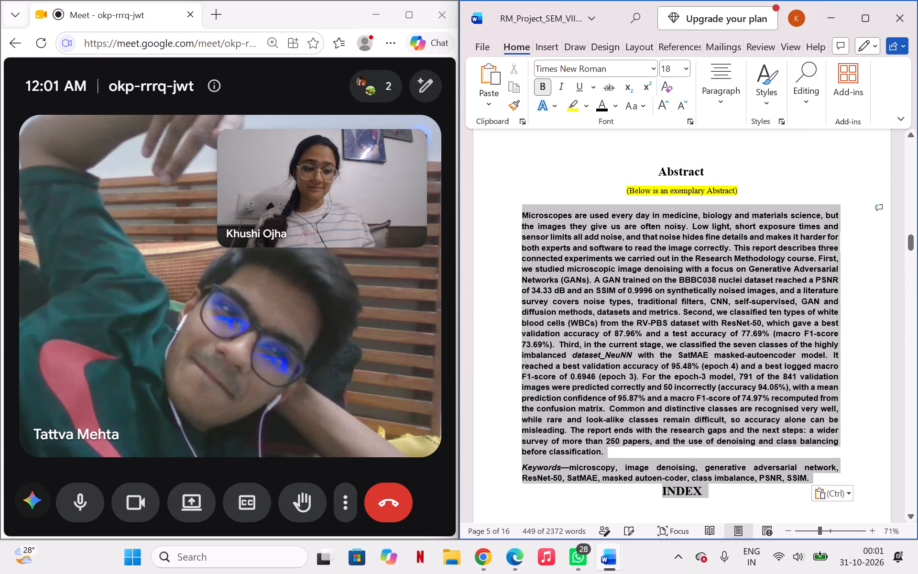
pyautogui.moveTo(835, 484); pyautogui.dragTo(819, 478)
pyautogui.click(647, 66)
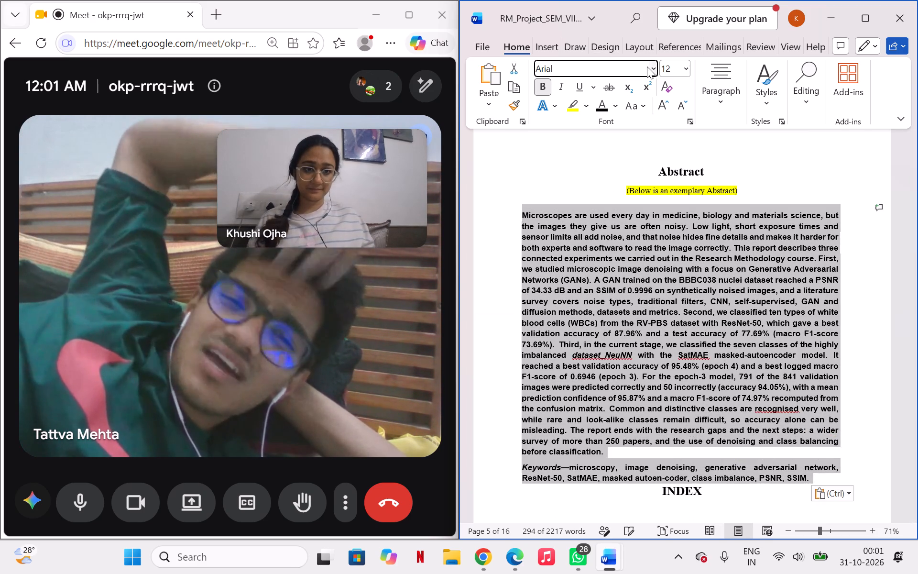
pyautogui.write('times')
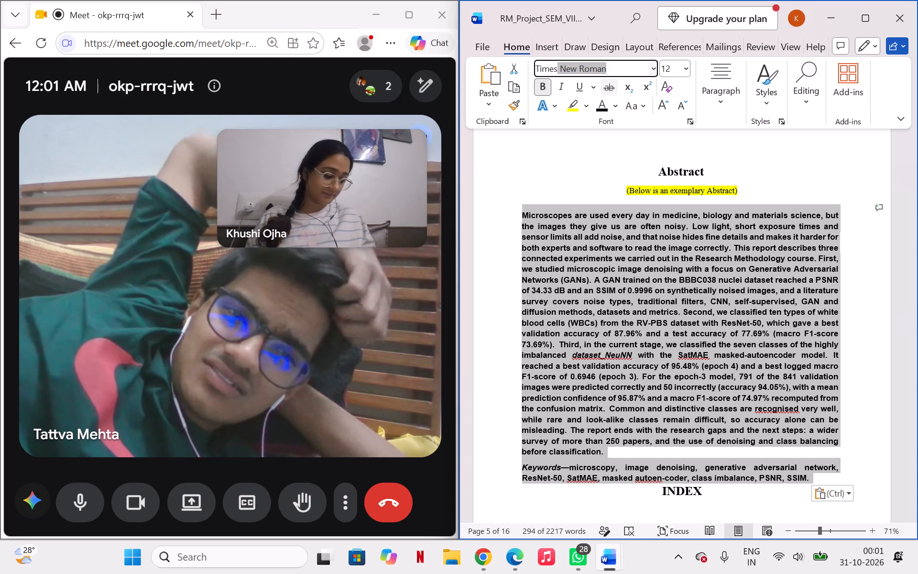
pyautogui.press('Return')
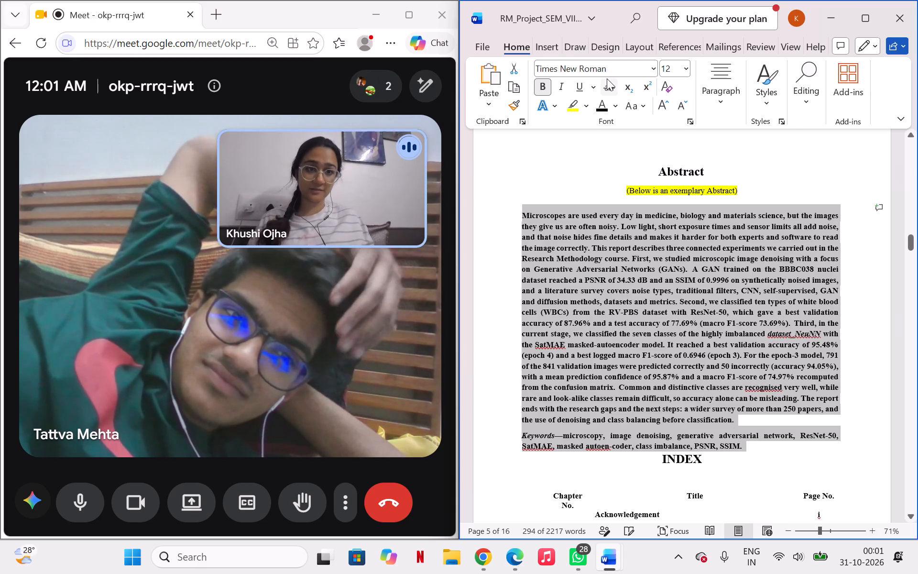
pyautogui.hotkey('ctrl', 'b')
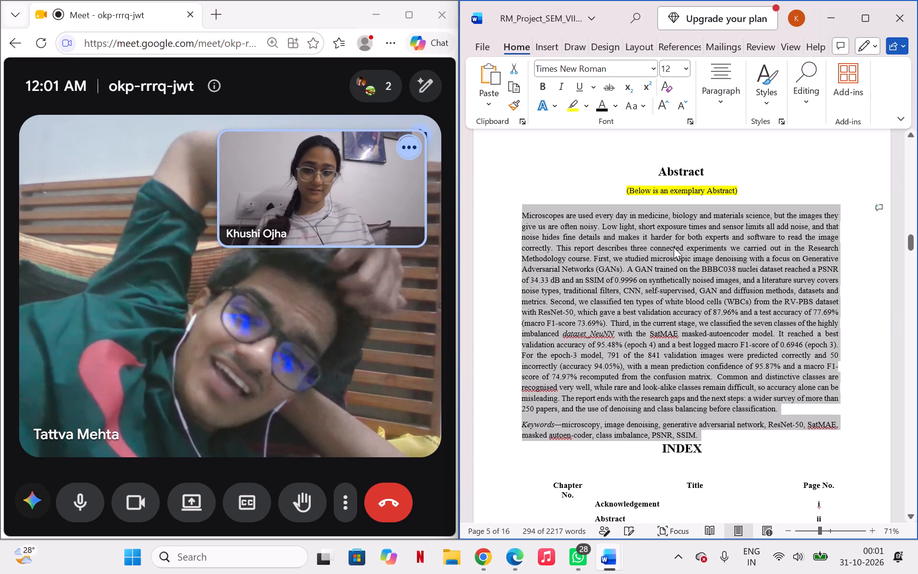
pyautogui.click(671, 279)
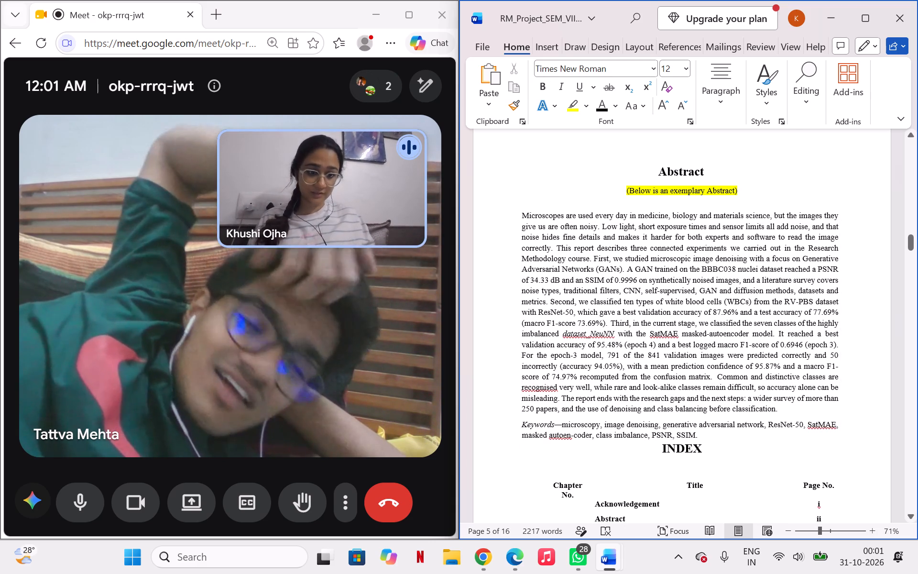
# Insert blank lines before the INDEX heading so that it starts at the top of the page after the abstract.
pyautogui.click(662, 453)
pyautogui.press('Return')
pyautogui.press('Return')
pyautogui.press('Return')
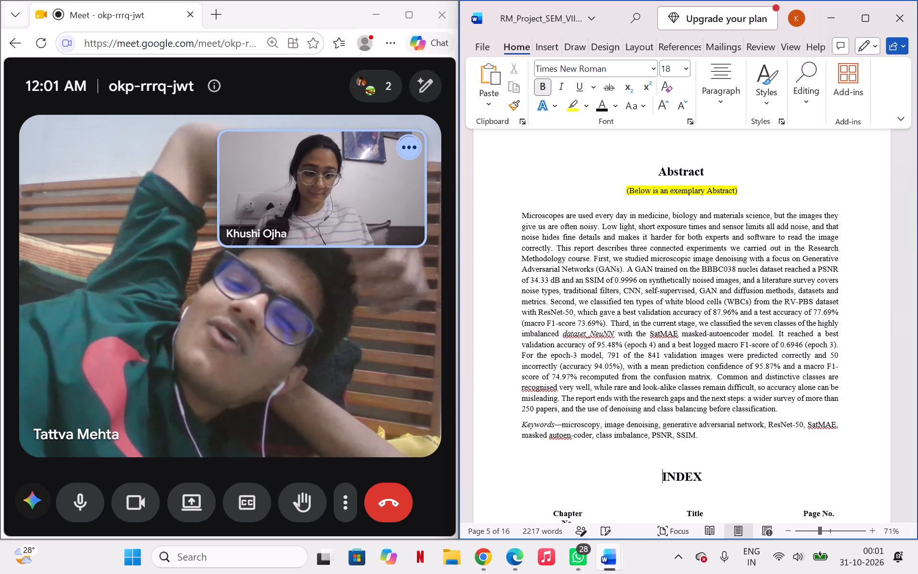
pyautogui.press('Return')
pyautogui.press('Return')
pyautogui.scroll(-2, 662, 453)
pyautogui.press('Return')
pyautogui.press('Return')
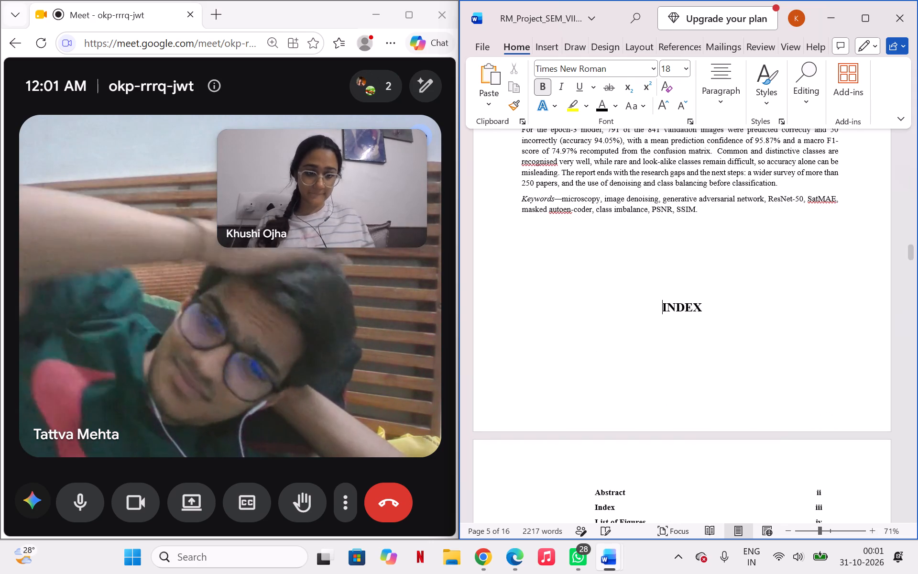
pyautogui.press('Return')
pyautogui.press('Return')
pyautogui.press('Return')
pyautogui.press('Return')
pyautogui.press('Return')
pyautogui.press('BackSpace')
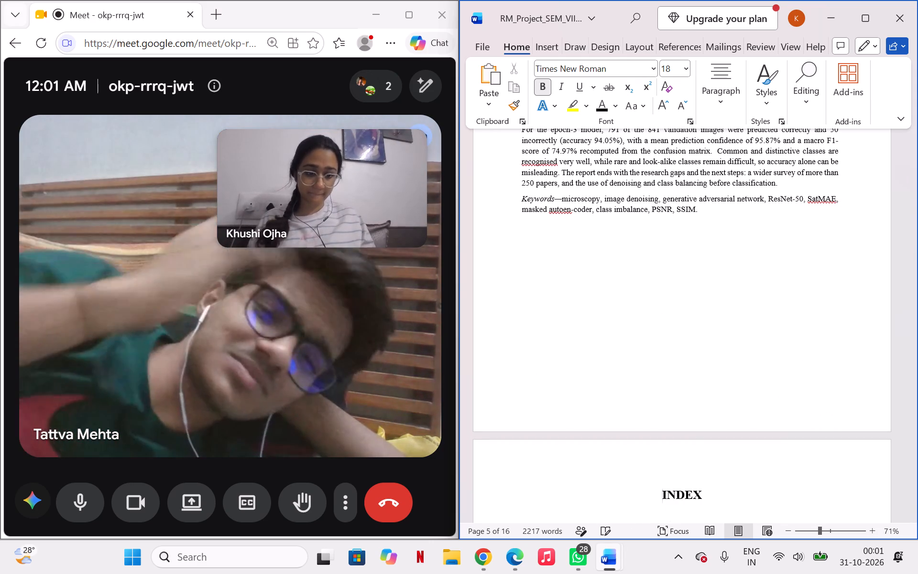
pyautogui.press('BackSpace')
pyautogui.press('Return')
pyautogui.scroll(-1, 662, 453)
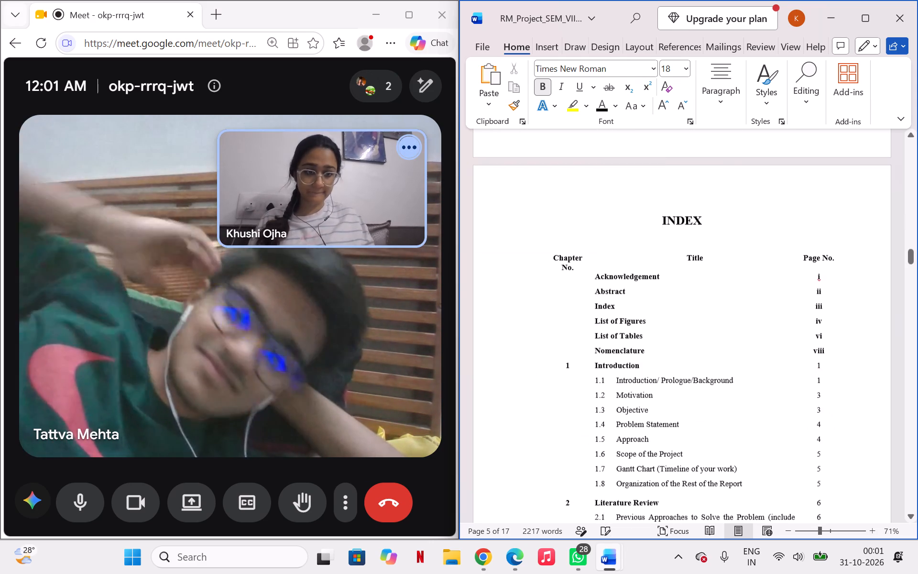
# Examine the template's INDEX table and the Contents pages of Final_rm_report.docx to compare their chapter and section entries.
pyautogui.scroll(-2, 662, 453)
pyautogui.scroll(-1, 733, 442)
pyautogui.scroll(1, 733, 442)
pyautogui.scroll(-1, 680, 343)
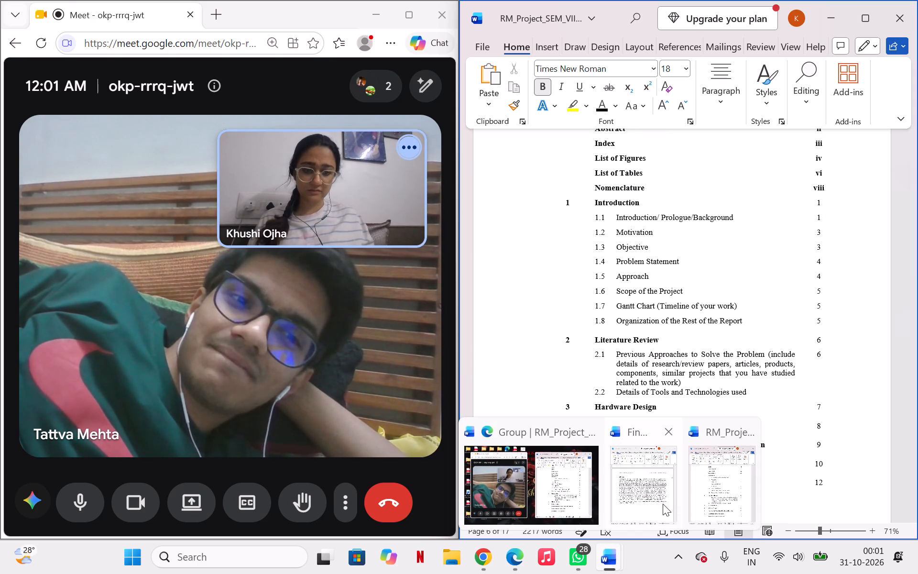
pyautogui.click(648, 498)
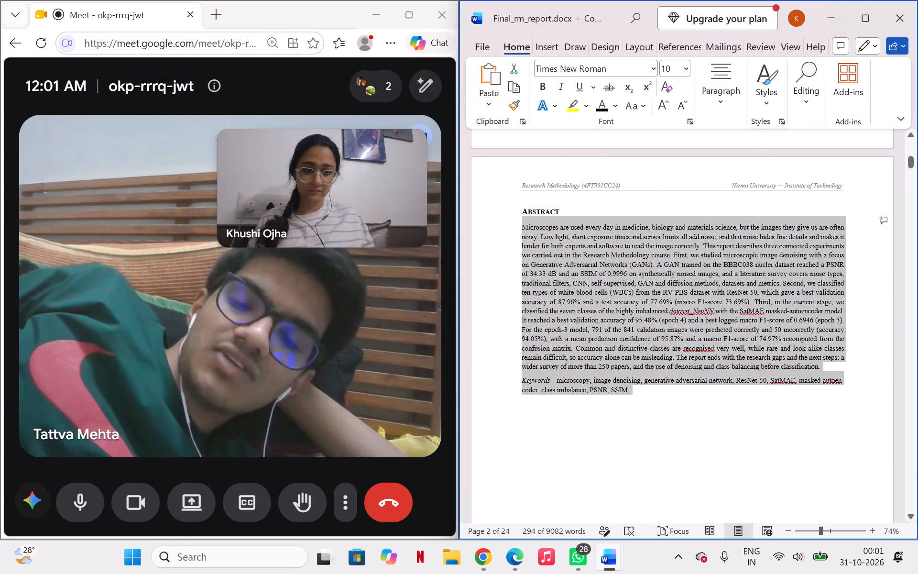
pyautogui.scroll(-2, 663, 432)
pyautogui.click(663, 432)
pyautogui.scroll(-6, 663, 432)
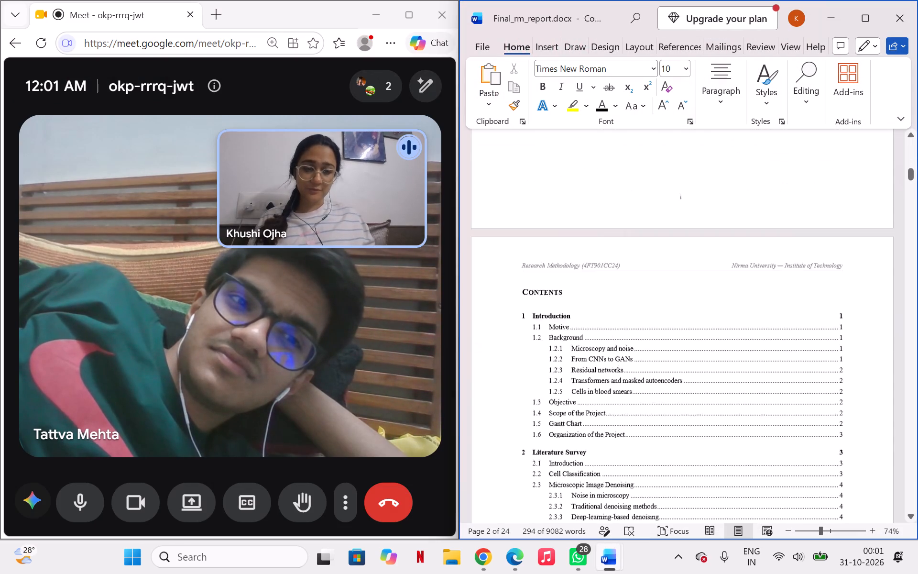
pyautogui.scroll(1, 663, 432)
pyautogui.scroll(-2, 663, 432)
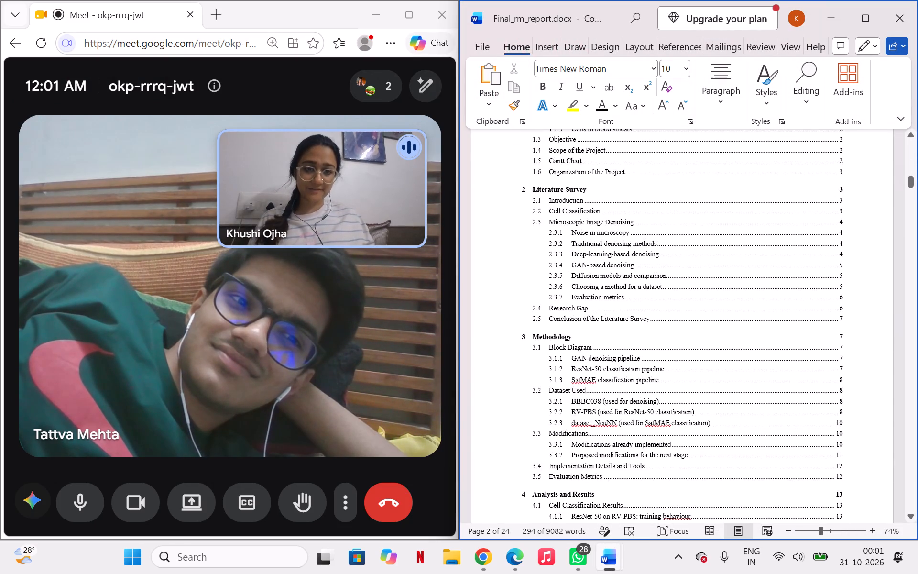
pyautogui.scroll(-1, 663, 432)
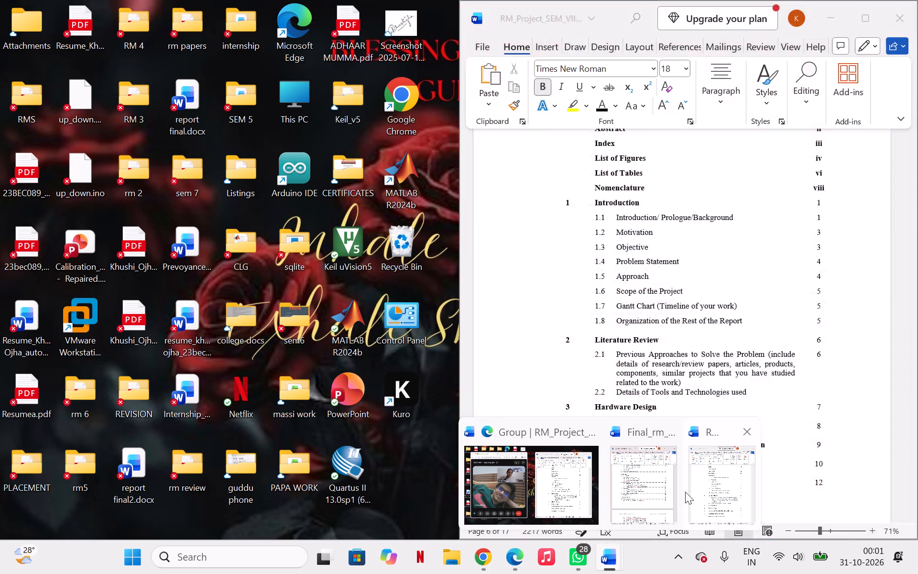
pyautogui.click(662, 489)
pyautogui.scroll(3, 724, 295)
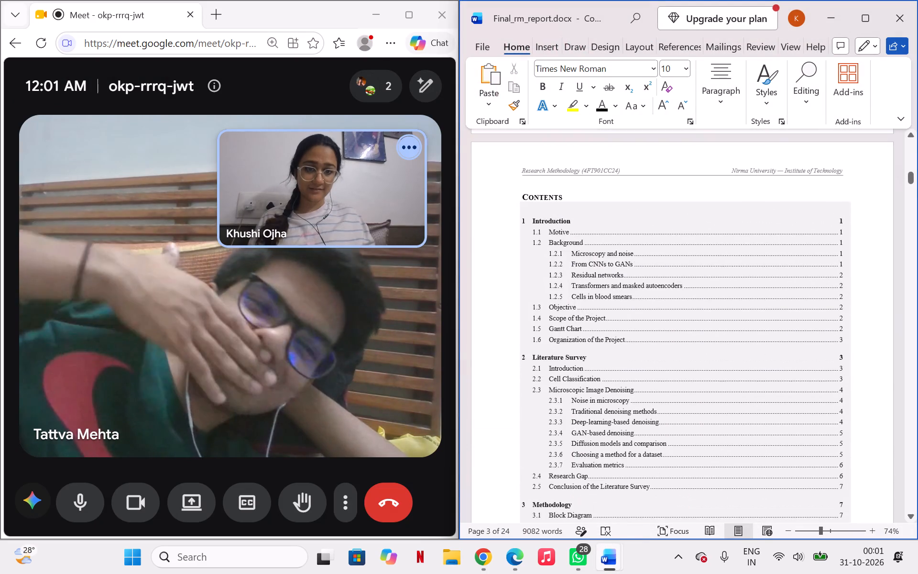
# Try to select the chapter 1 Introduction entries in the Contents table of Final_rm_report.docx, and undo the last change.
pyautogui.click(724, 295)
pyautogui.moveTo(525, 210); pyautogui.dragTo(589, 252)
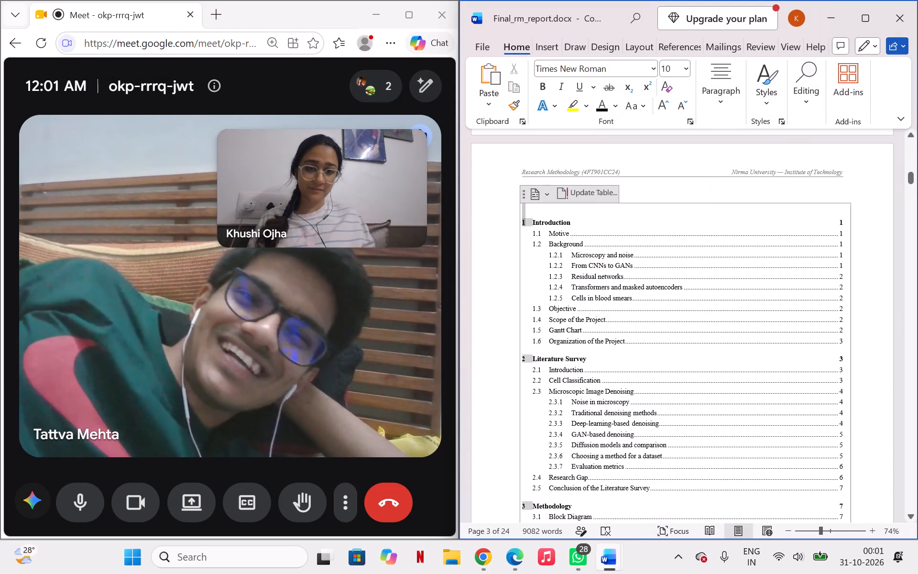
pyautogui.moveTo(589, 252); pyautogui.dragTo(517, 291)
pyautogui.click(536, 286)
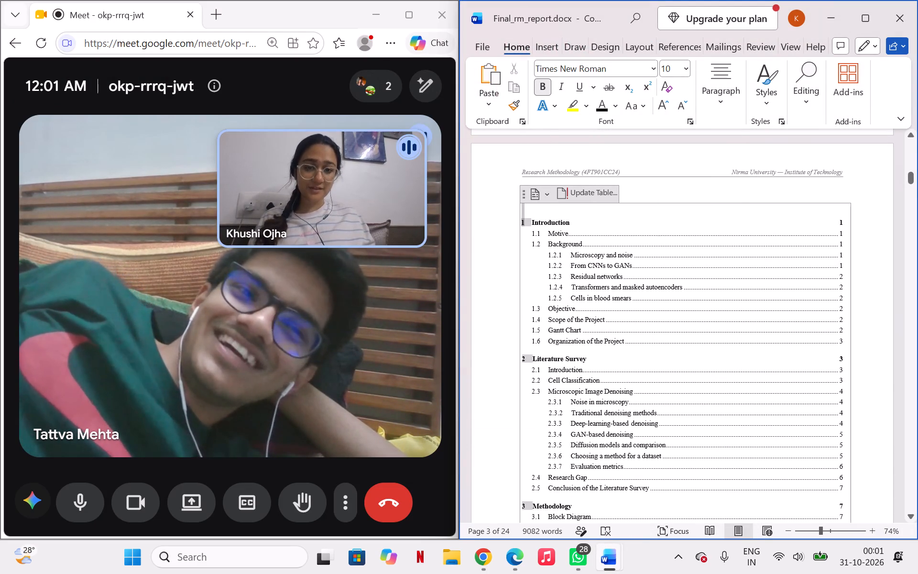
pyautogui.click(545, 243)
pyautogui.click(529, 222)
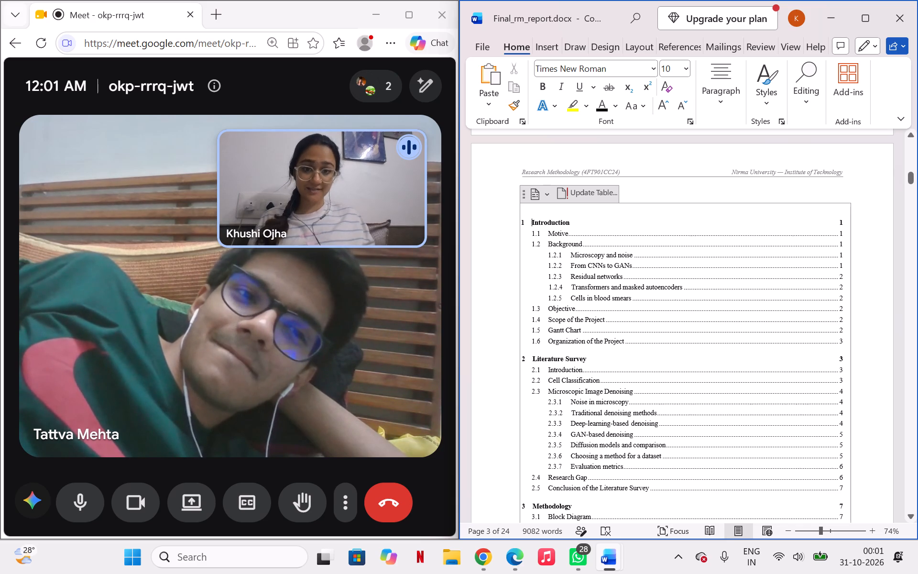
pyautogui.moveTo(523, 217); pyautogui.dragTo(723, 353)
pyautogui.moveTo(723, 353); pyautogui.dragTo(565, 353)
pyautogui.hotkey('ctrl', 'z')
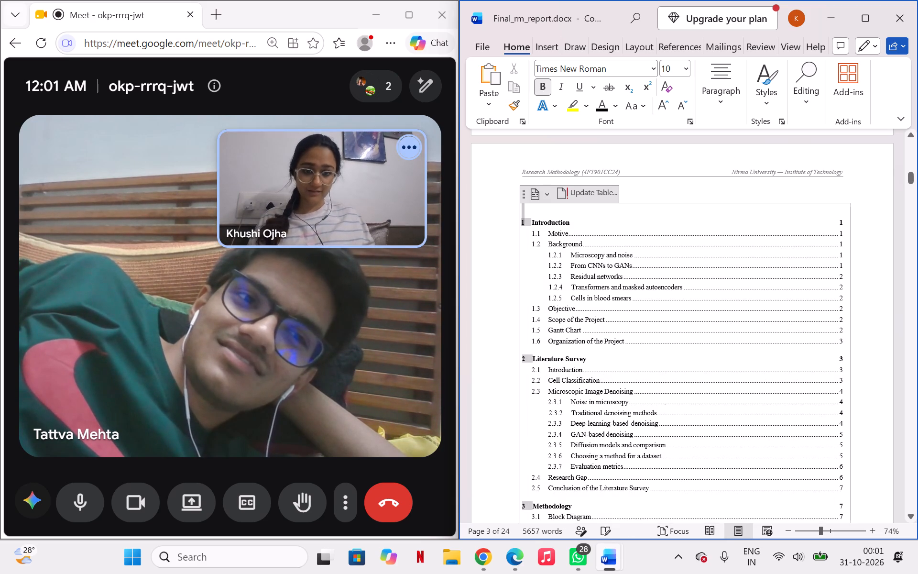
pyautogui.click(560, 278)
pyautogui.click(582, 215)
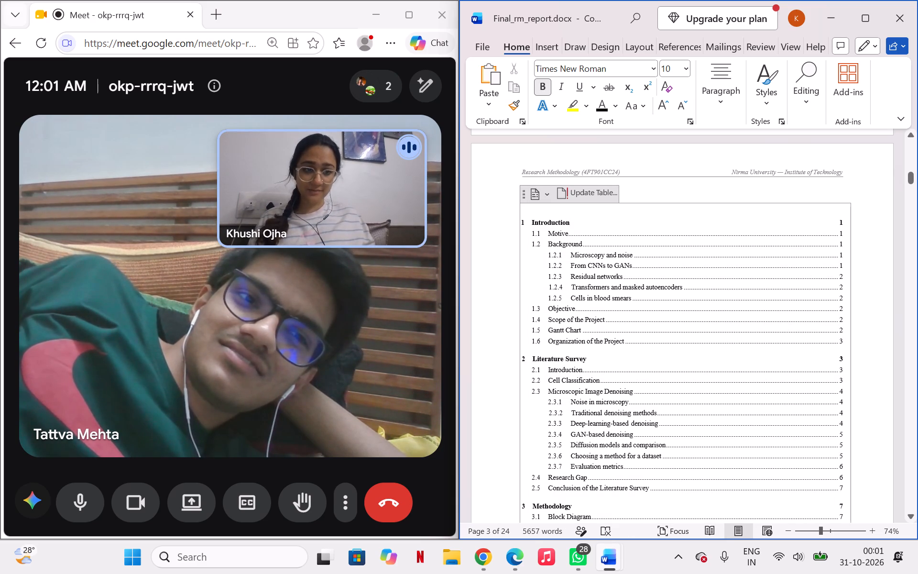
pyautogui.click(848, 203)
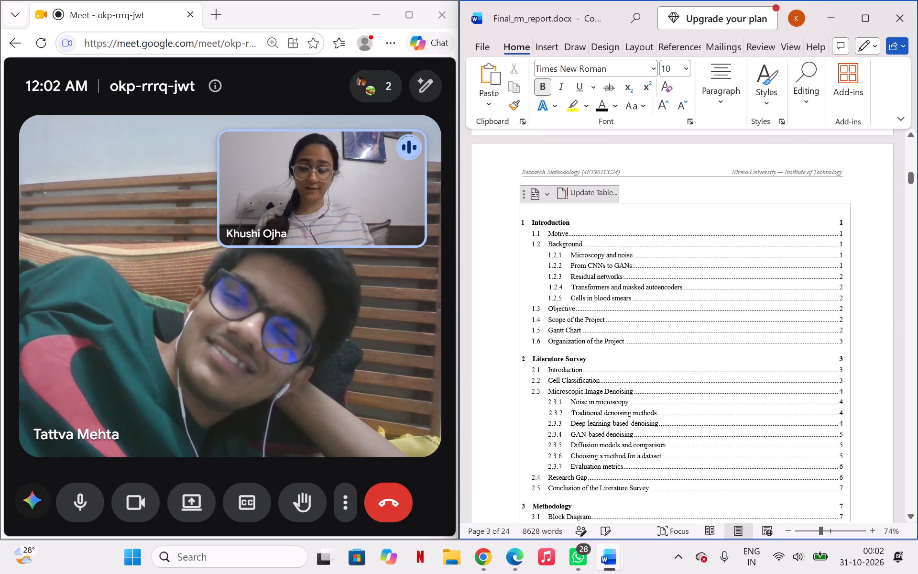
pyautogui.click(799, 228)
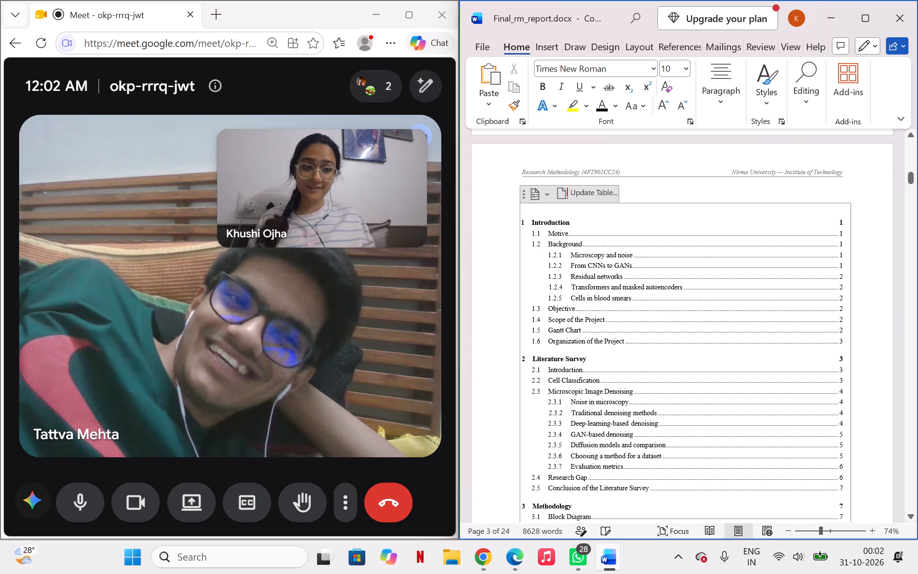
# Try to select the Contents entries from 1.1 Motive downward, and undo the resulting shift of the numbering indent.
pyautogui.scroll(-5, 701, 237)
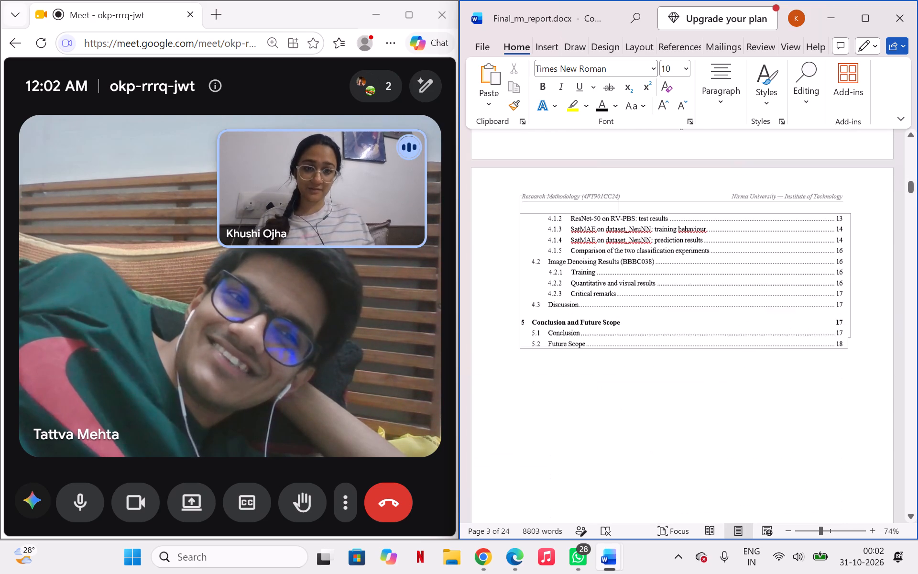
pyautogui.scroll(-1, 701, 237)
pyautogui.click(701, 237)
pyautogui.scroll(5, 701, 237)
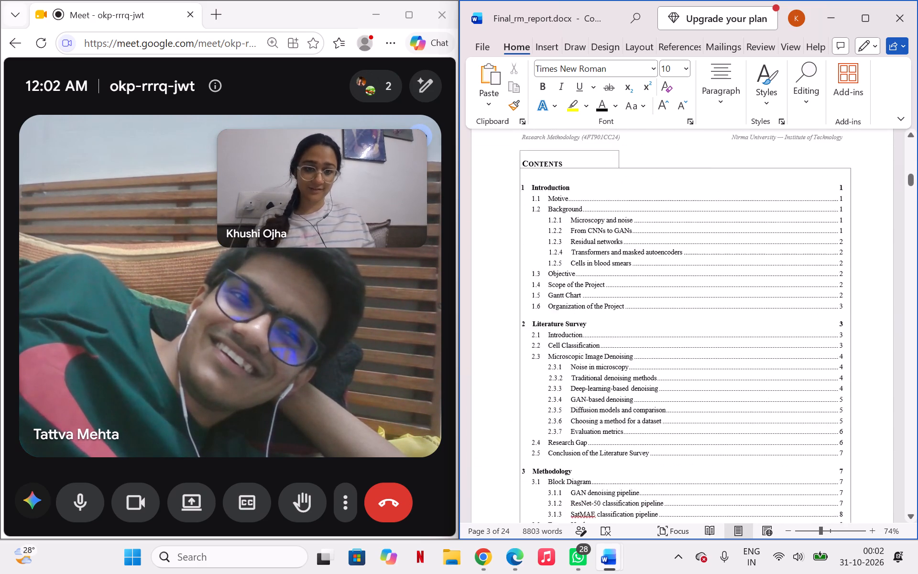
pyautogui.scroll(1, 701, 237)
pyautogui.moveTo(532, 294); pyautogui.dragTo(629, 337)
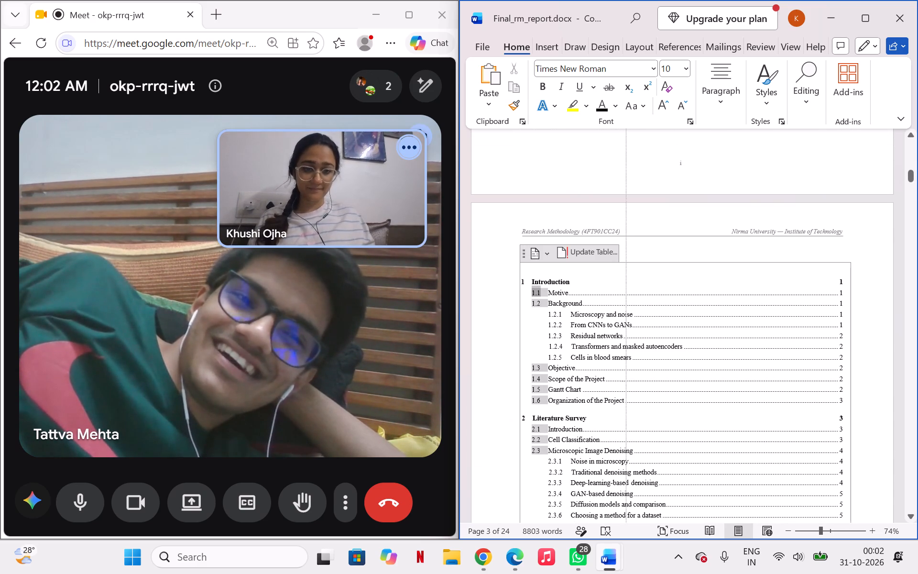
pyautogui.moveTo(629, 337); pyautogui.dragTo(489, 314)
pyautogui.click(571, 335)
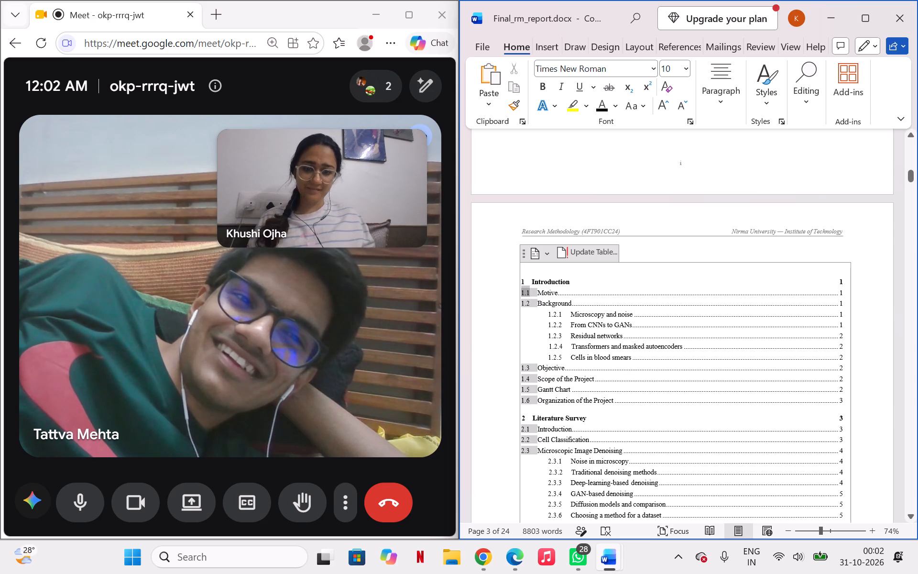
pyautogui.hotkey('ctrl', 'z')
# Open the editing options for the 1.2.4 "Transformers and masked autoencoders" entry in the Contents table.
pyautogui.scroll(-1, 571, 335)
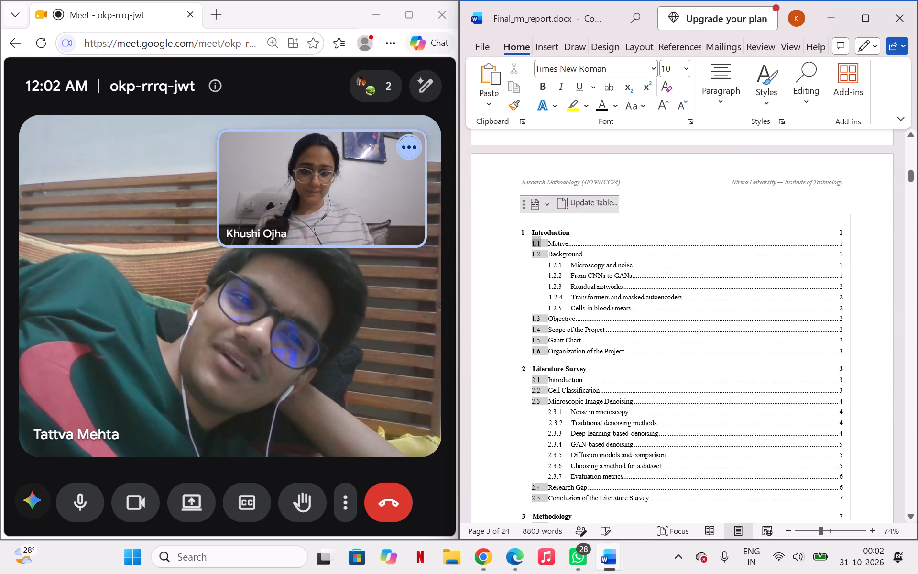
pyautogui.scroll(-1, 571, 335)
pyautogui.click(571, 335)
pyautogui.click(543, 260)
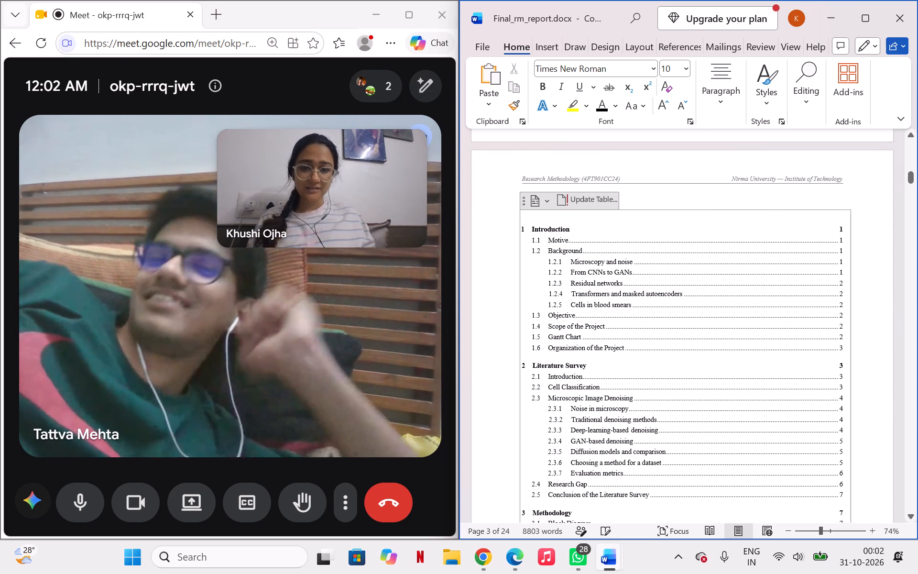
pyautogui.scroll(-1, 537, 245)
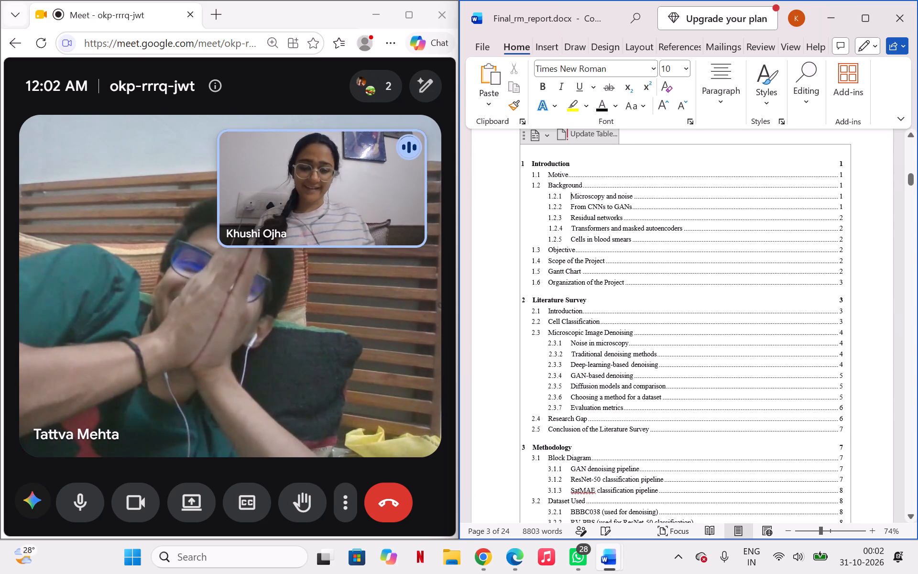
pyautogui.click(564, 254)
pyautogui.click(873, 234)
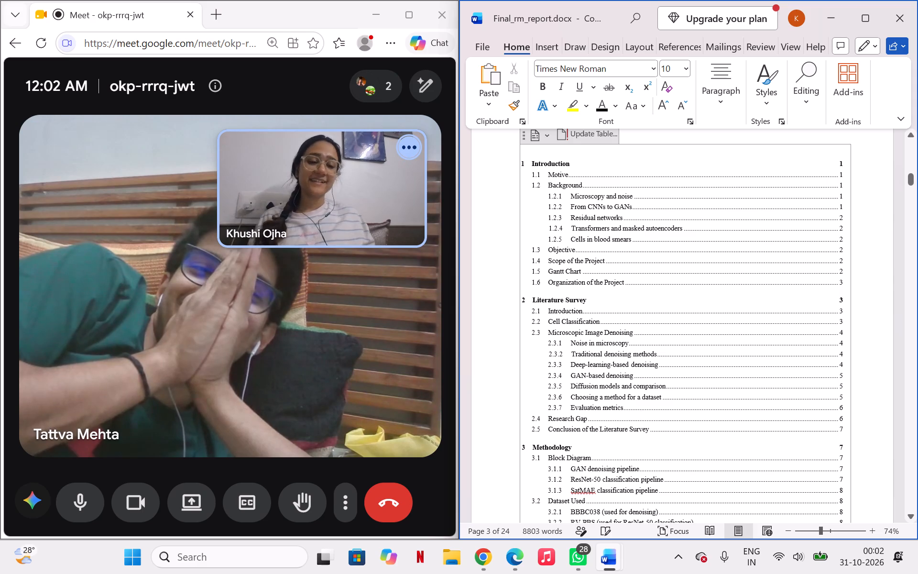
pyautogui.rightClick(832, 229)
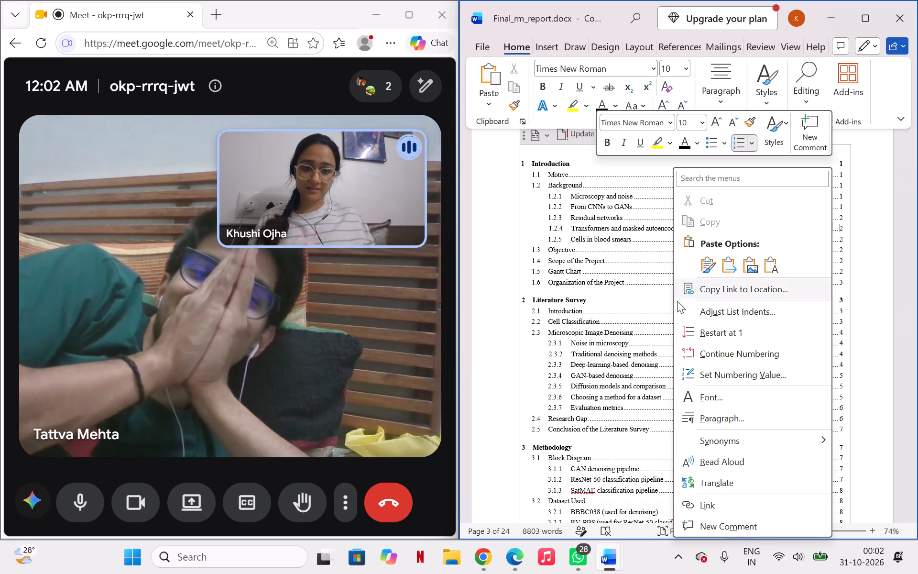